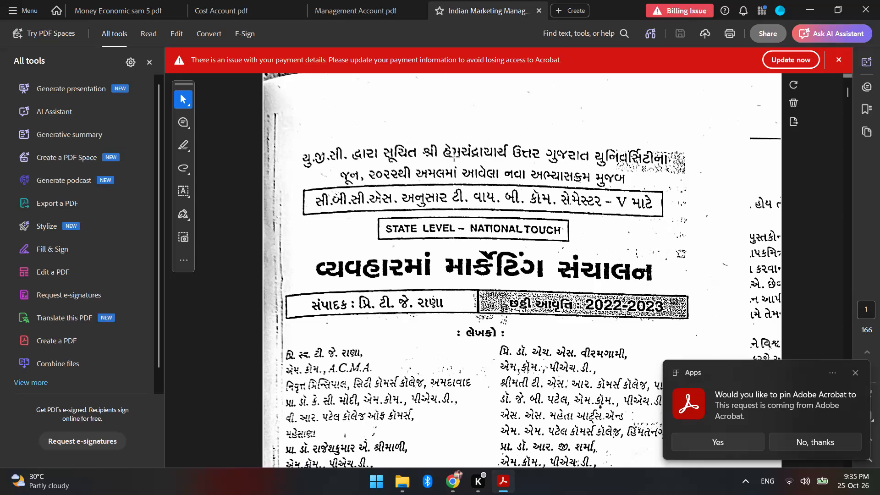
Dismiss the request to pin Adobe Acrobat.
left_click(856, 373)
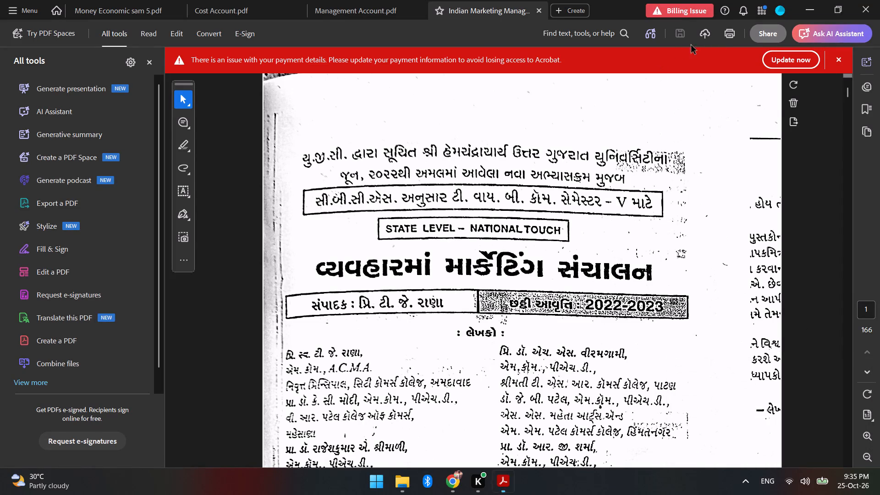
Open the print settings for the Indian Marketing PDF and set the pages to print to the range 1 - 16.
left_click(730, 33)
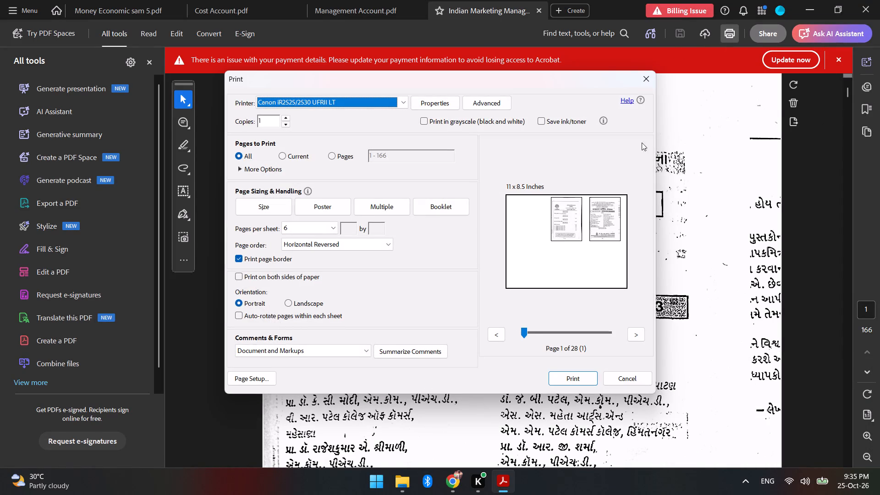
left_click(331, 156)
left_click(416, 147)
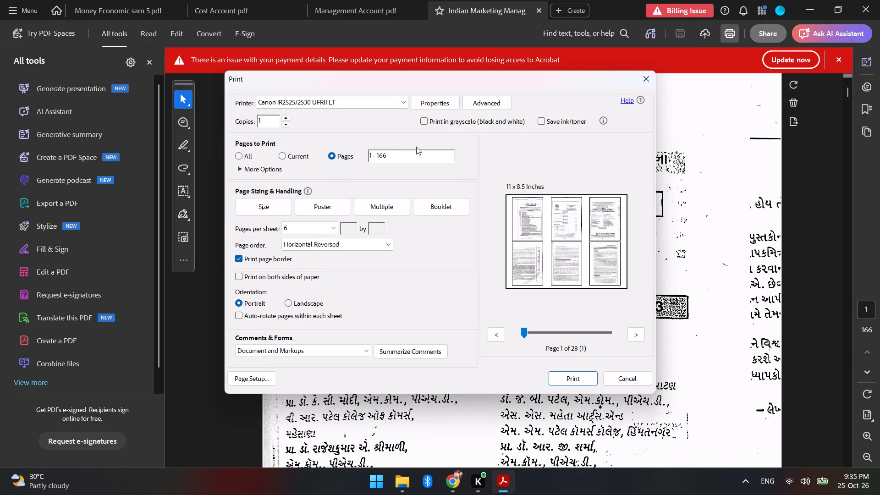
left_click(416, 150)
left_click(407, 155)
key("BackSpace")
key("BackSpace")
key("6")
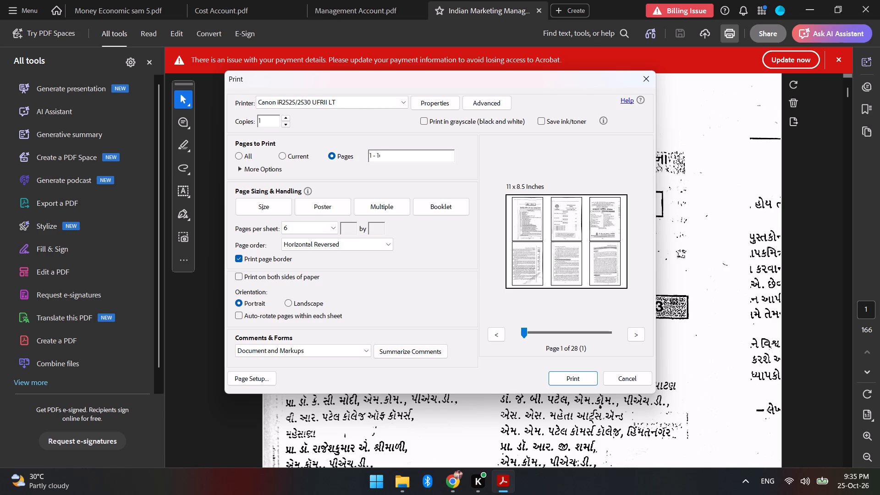
Set the page order of the six-pages-per-sheet layout to Horizontal.
left_click(334, 243)
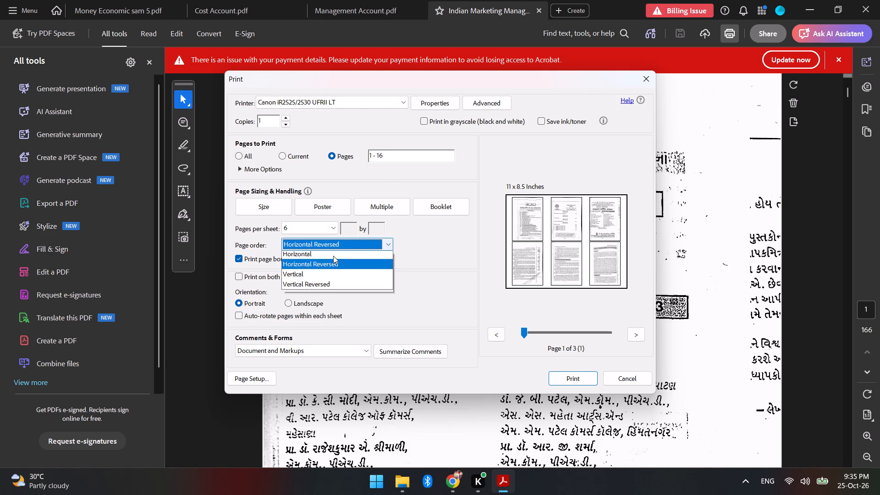
left_click(333, 256)
left_click(569, 369)
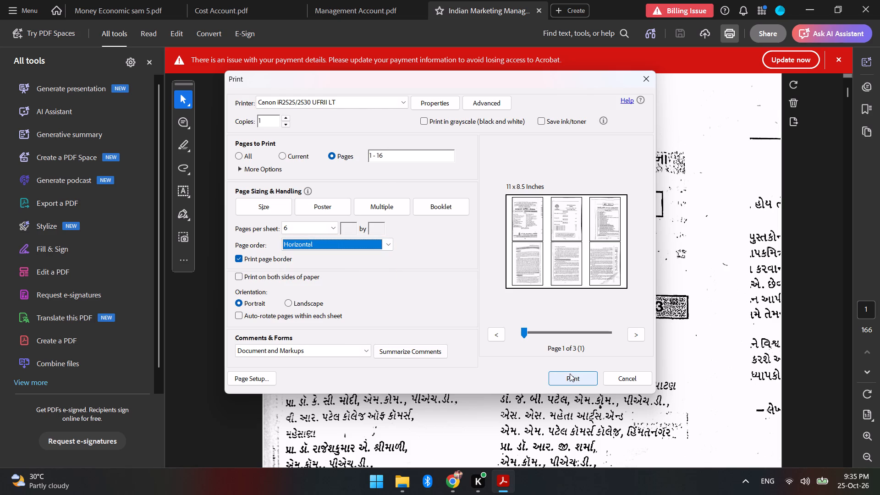
Remove the end page from the print range, leaving it open-ended as "1 -", and refresh the print preview.
left_click(416, 153)
key("BackSpace")
key("BackSpace")
key("Right")
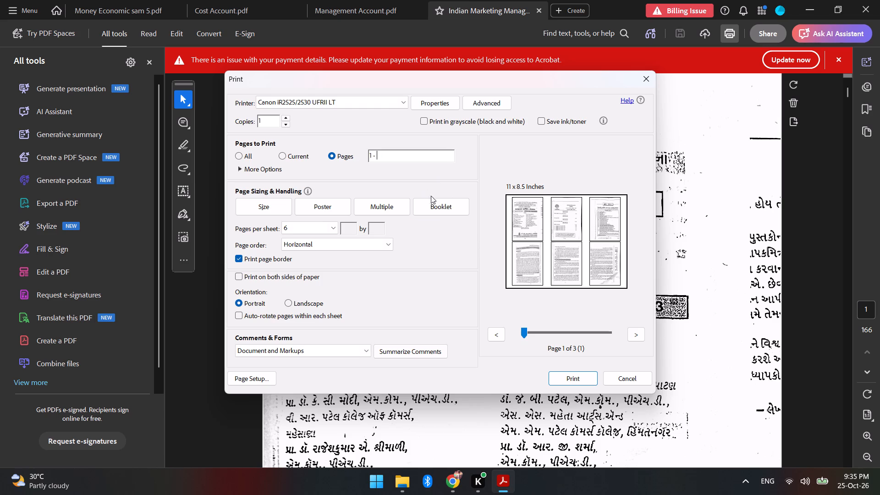
left_click(500, 335)
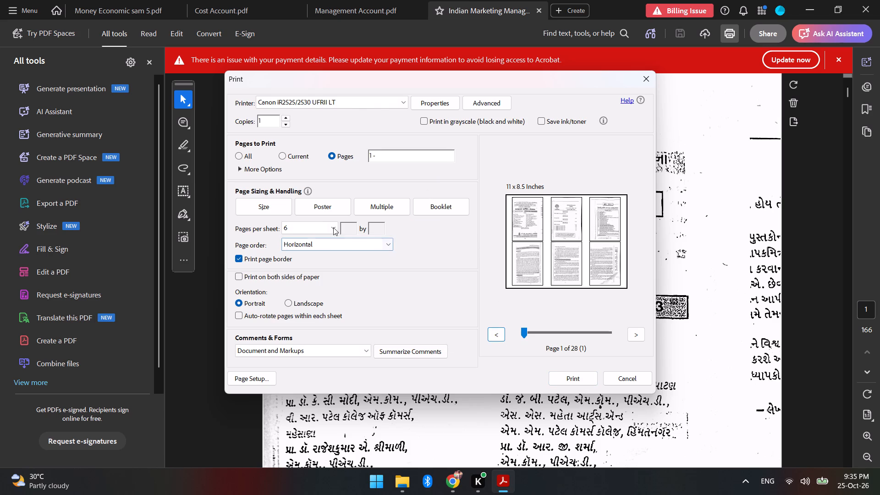
Send the document to the Canon iR2525/2530 UFRII LT printer with the current settings.
left_click(554, 378)
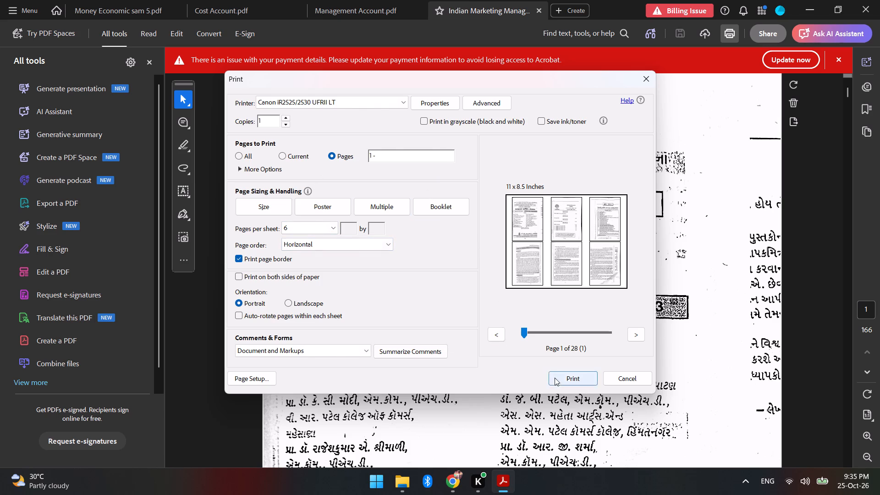
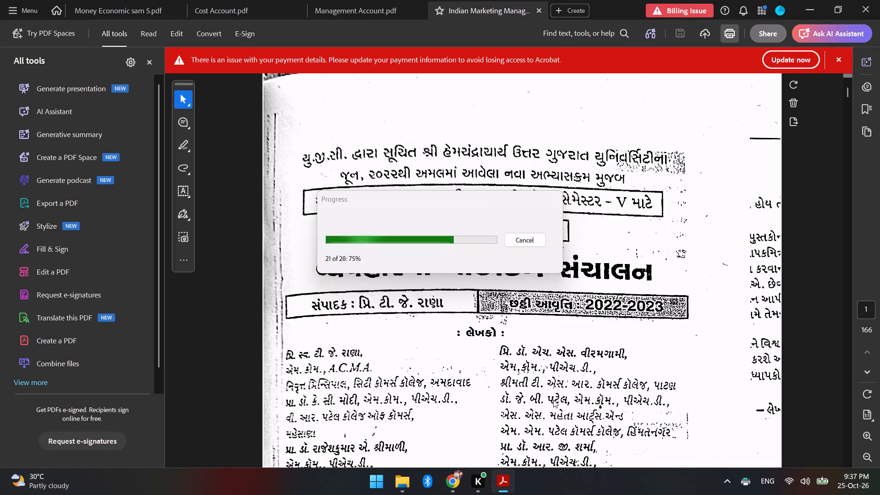
Cancel the print job that is in progress.
left_click(569, 375)
left_click(527, 240)
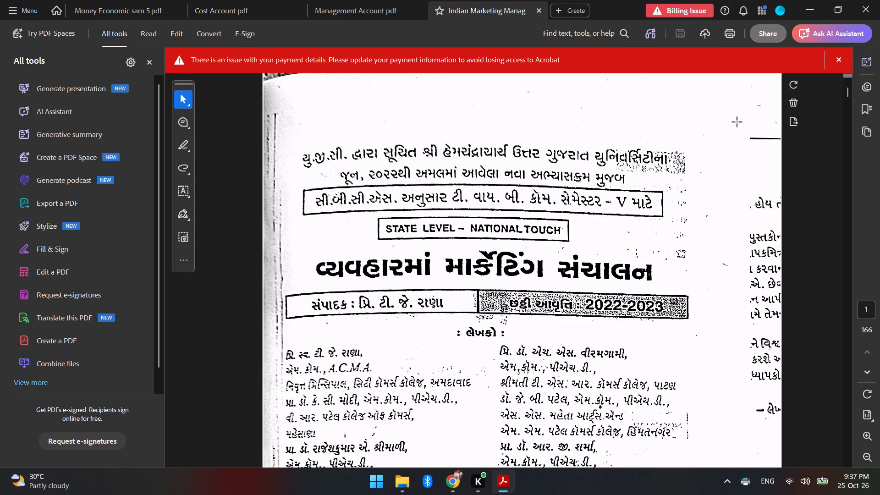
Print the Indian Marketing PDF with the page range 1 - 1 and Reverse pages turned on.
left_click(731, 34)
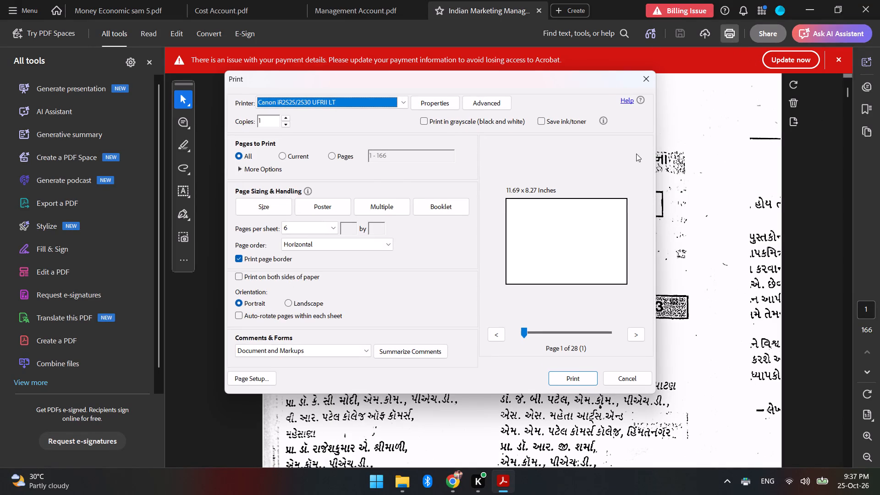
left_click(335, 156)
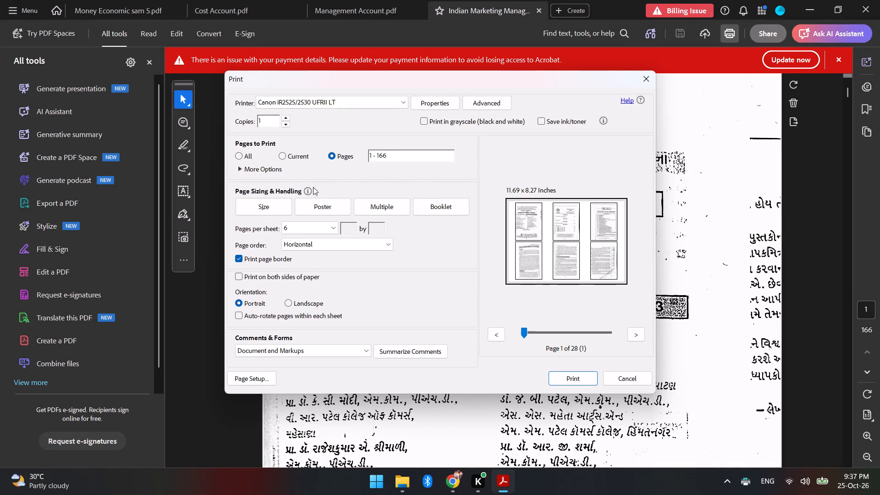
left_click(265, 172)
left_click(406, 152)
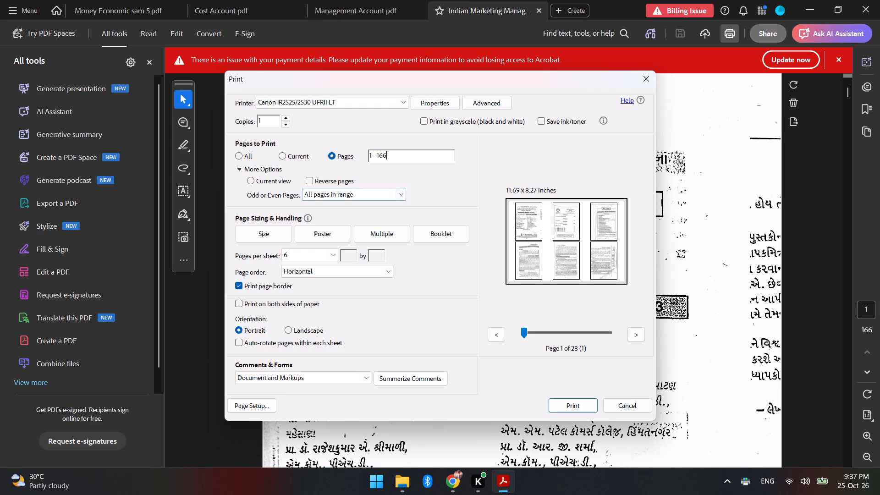
key("BackSpace")
key("BackSpace")
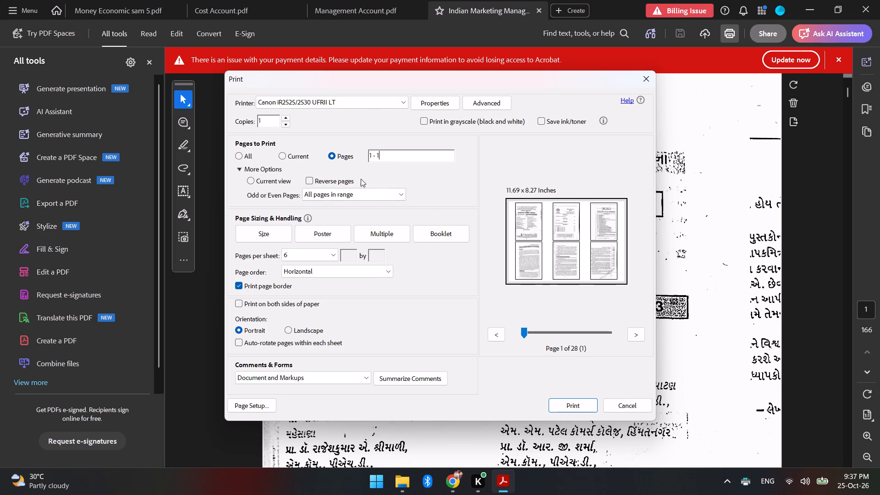
left_click(363, 185)
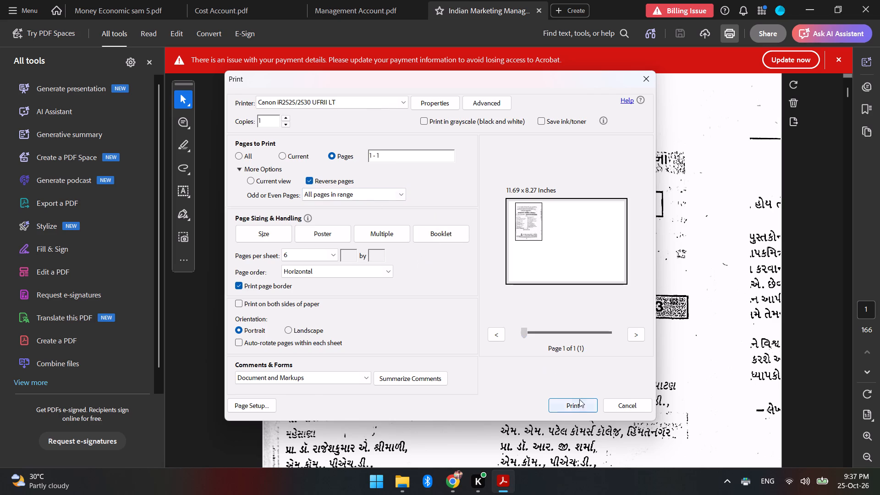
left_click(571, 408)
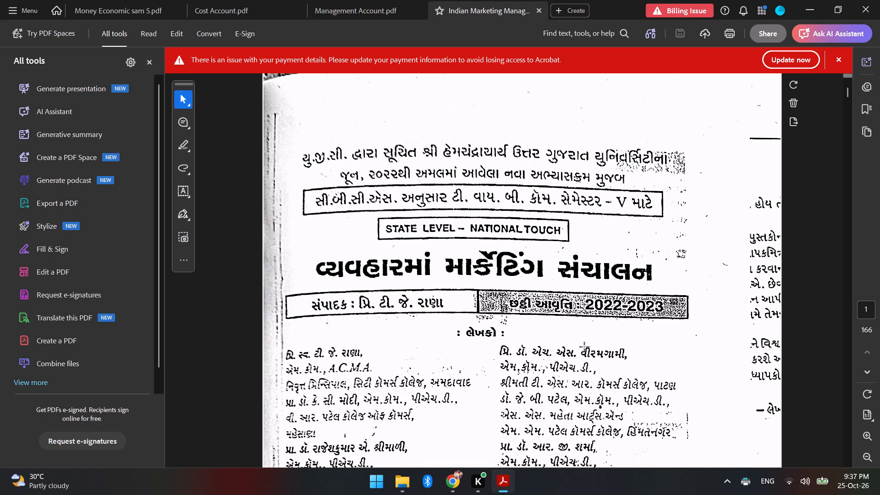
Reopen the print settings, set the copies to 2 and turn off Reverse pages.
key("ctrl+p")
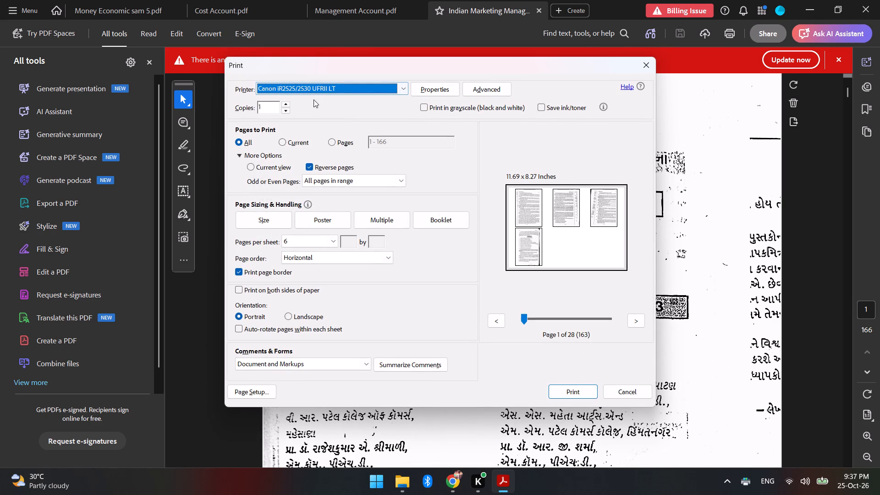
left_click(287, 106)
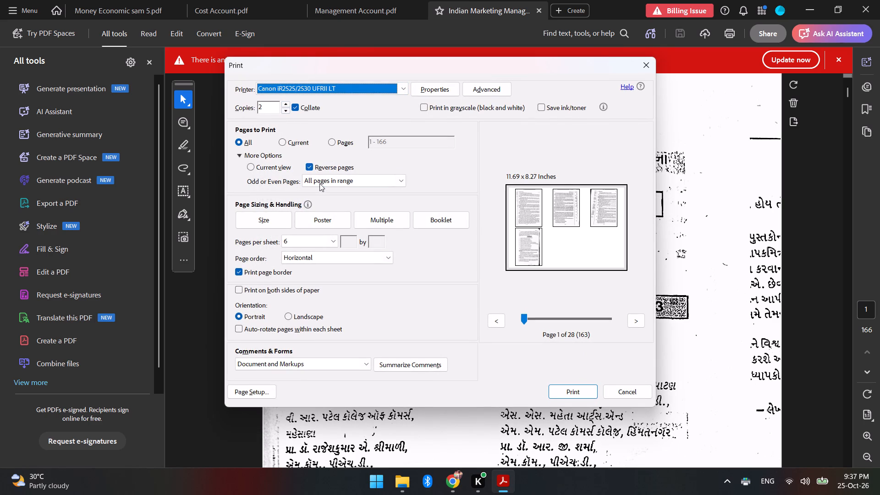
left_click(319, 183)
left_click(312, 168)
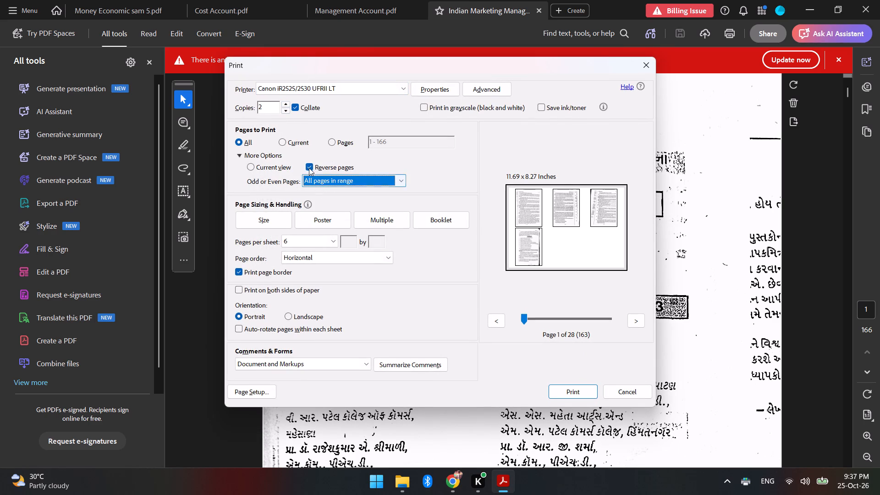
left_click(309, 166)
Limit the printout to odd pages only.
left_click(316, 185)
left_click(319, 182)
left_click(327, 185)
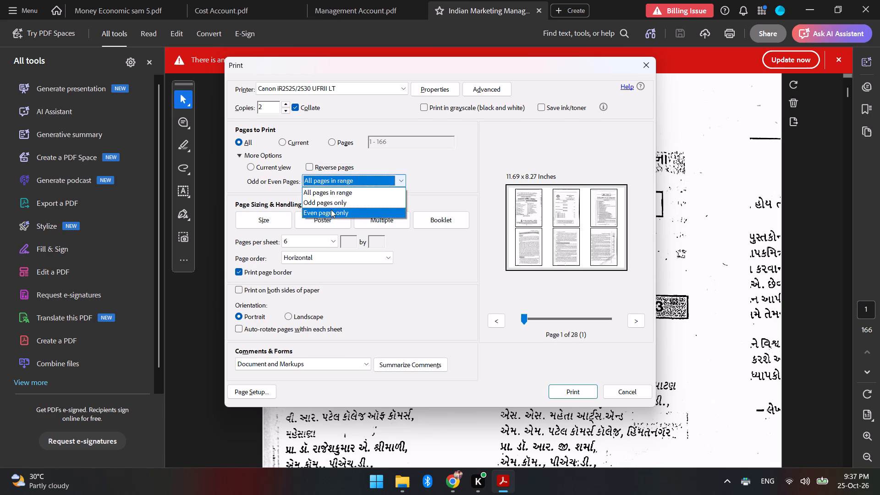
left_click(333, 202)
Switch to a custom page range and remove its end page, leaving "1 -".
left_click(330, 143)
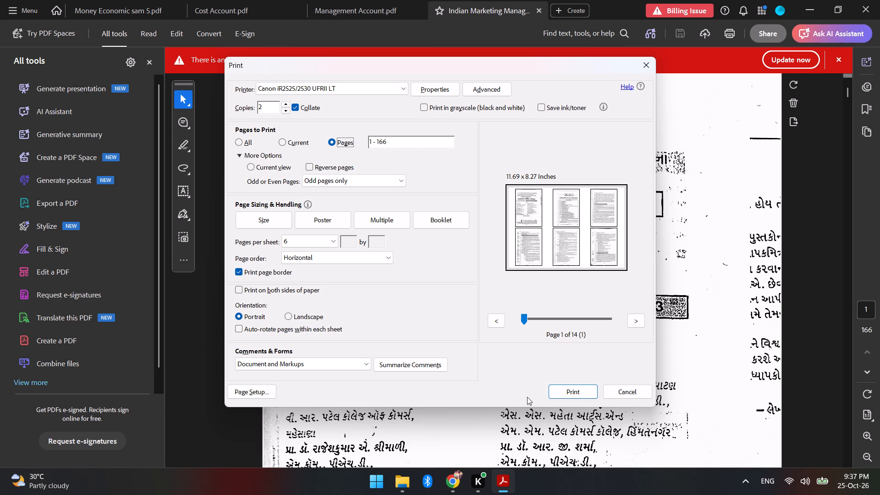
left_click(396, 142)
key("BackSpace")
key("BackSpace")
key("BackSpace")
key("Right")
Set the copies to 1 and the odd or even pages option to All pages in range.
left_click(285, 111)
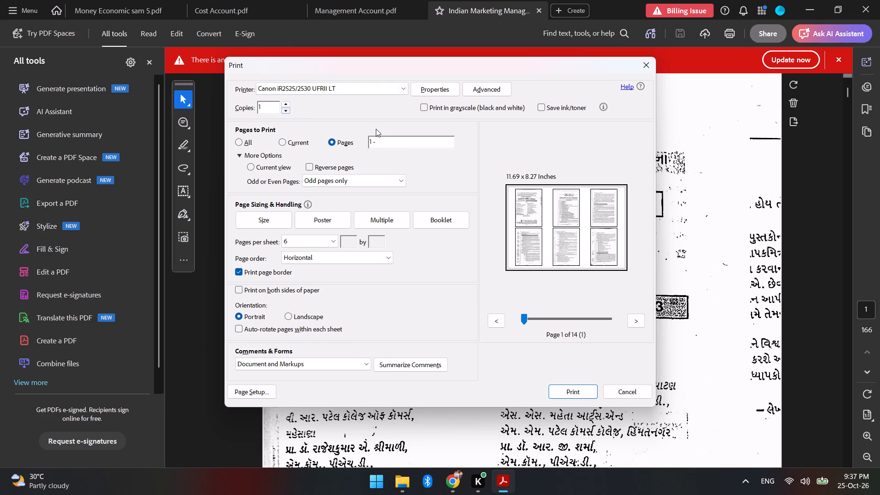
left_click(376, 129)
double_click(381, 262)
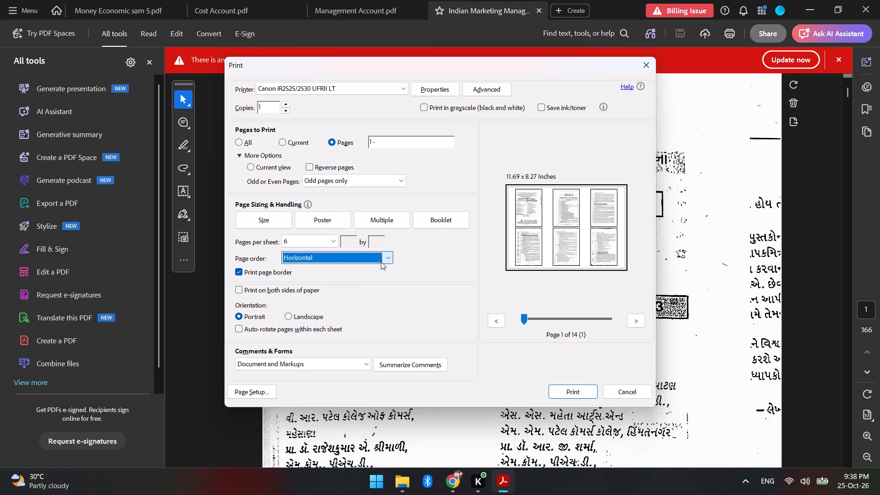
left_click(445, 293)
left_click(347, 181)
left_click(343, 194)
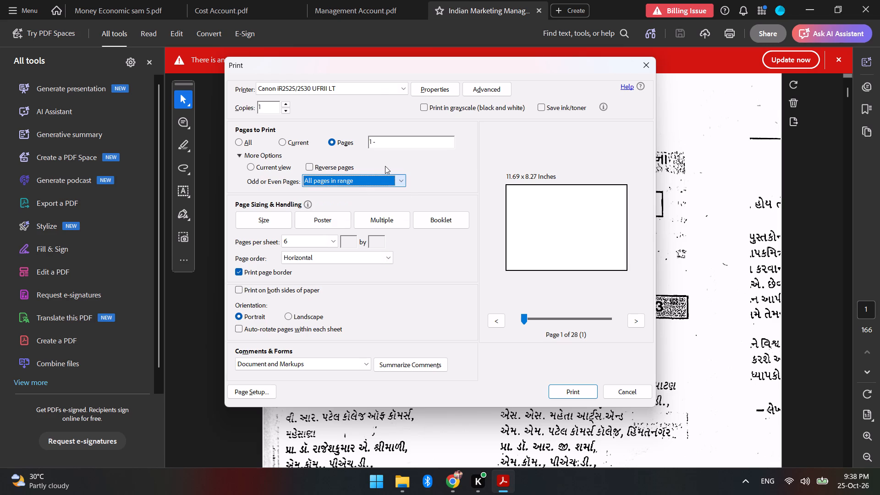
left_click(386, 150)
left_click(386, 149)
left_click(401, 135)
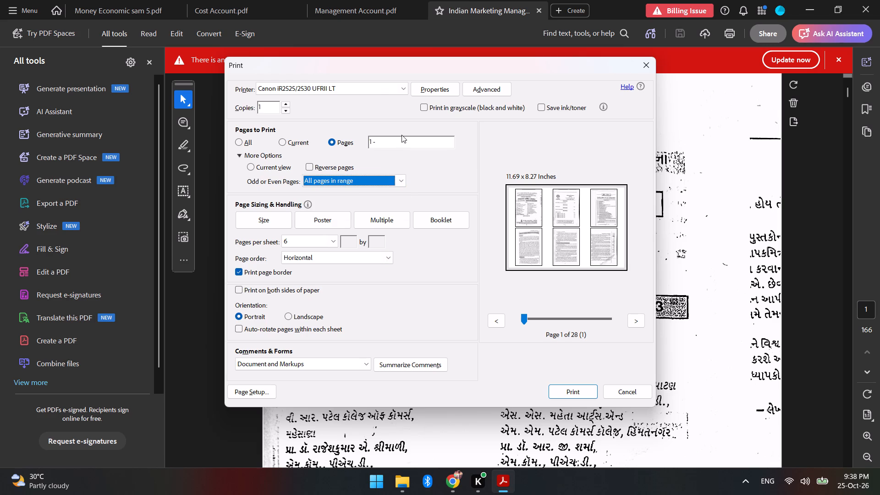
Set the print range to 1 - 6, refresh the preview and send the document to the printer.
left_click(396, 143)
key("Right")
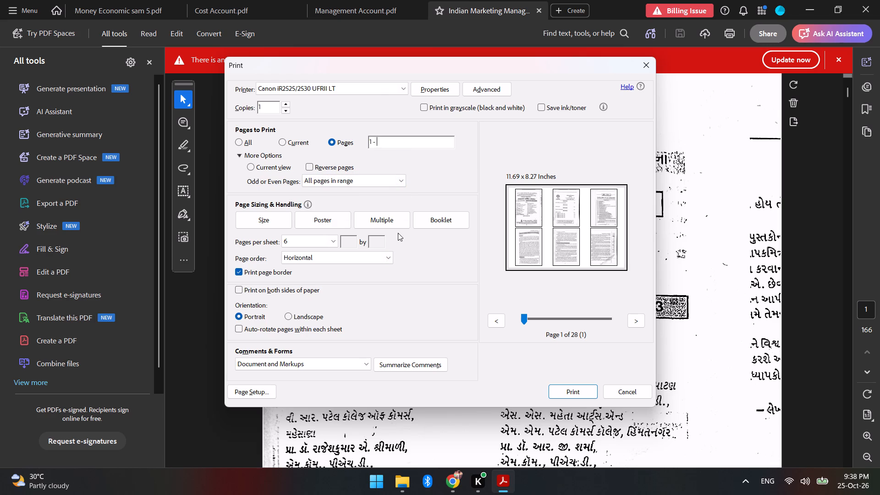
left_click(494, 324)
left_click(392, 142)
key("6")
left_click(408, 260)
triple_click(494, 319)
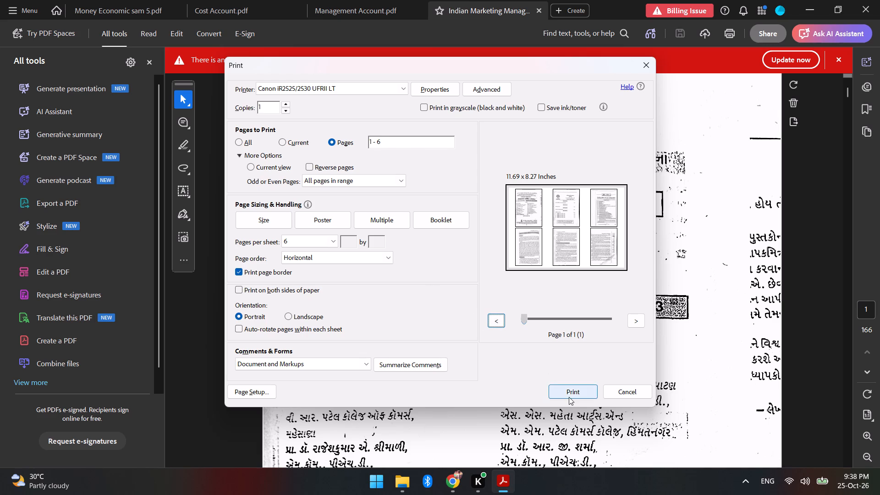
left_click(569, 397)
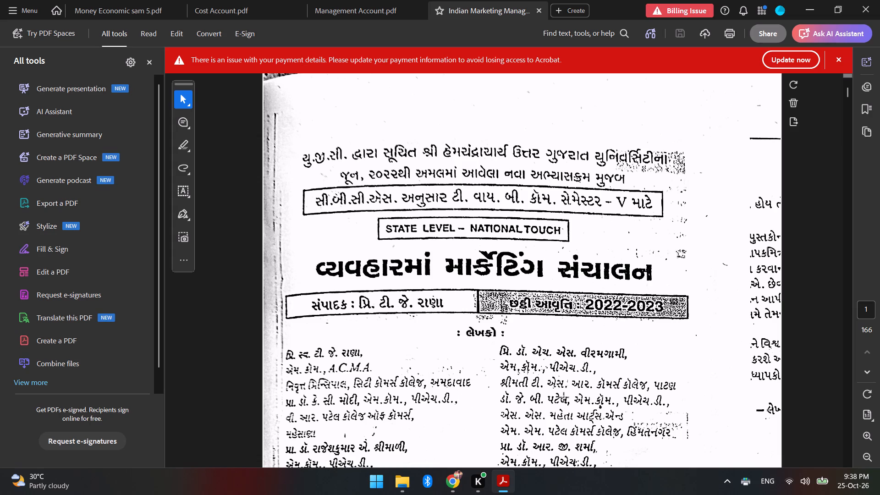
Reopen the print settings, choose the page range 1 - 166 and limit it to odd pages only, with Horizontal page order.
key("ctrl+p")
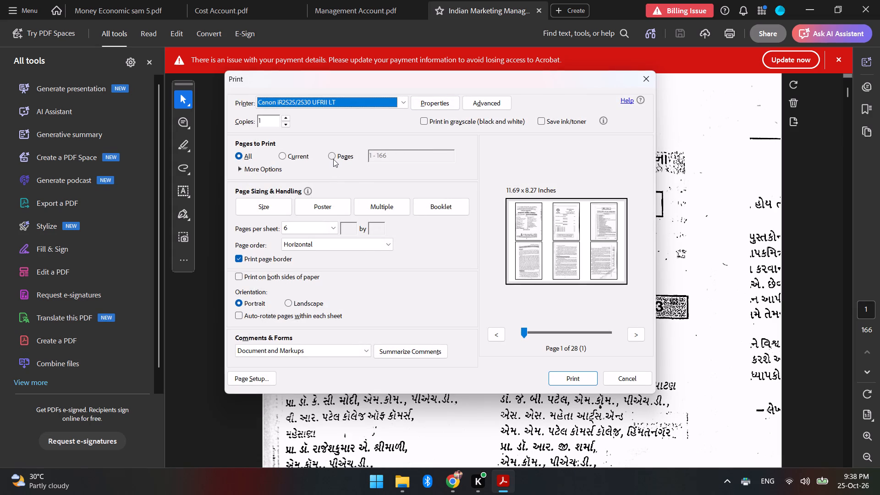
left_click(333, 159)
left_click(285, 171)
left_click(275, 171)
left_click(326, 197)
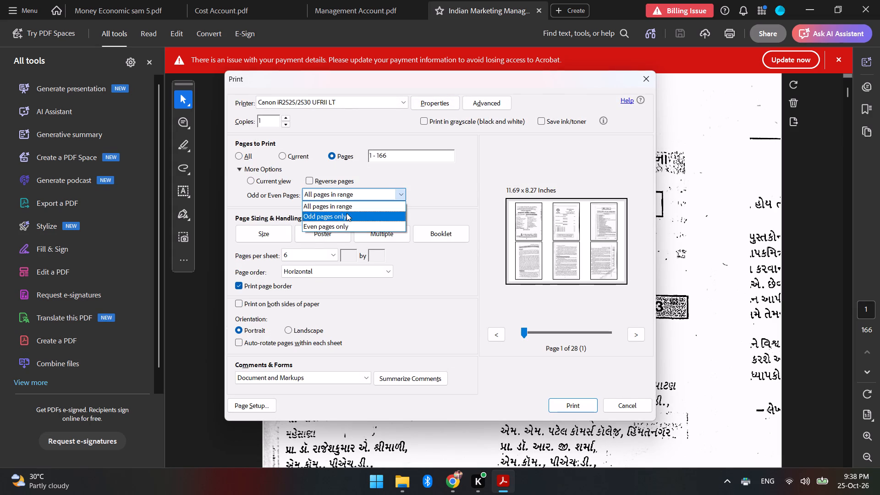
left_click(346, 214)
left_click(353, 267)
left_click(354, 269)
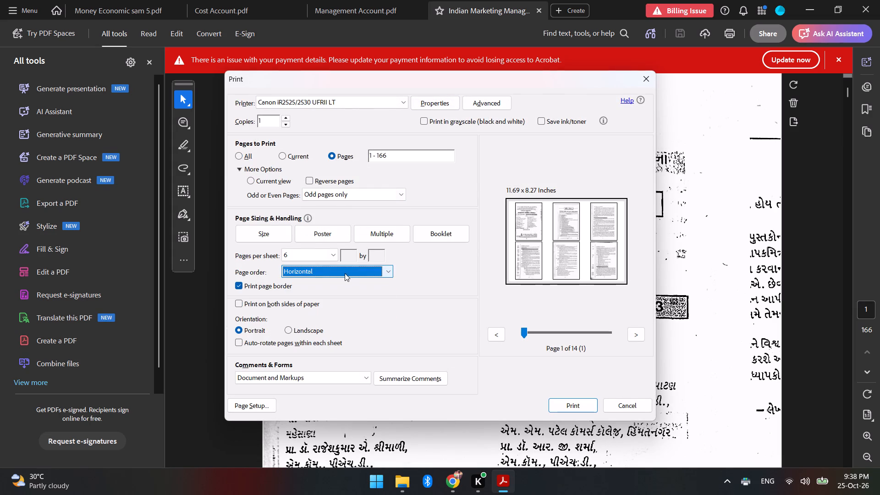
Set the copies to 2 and send the document to the printer.
left_click(283, 120)
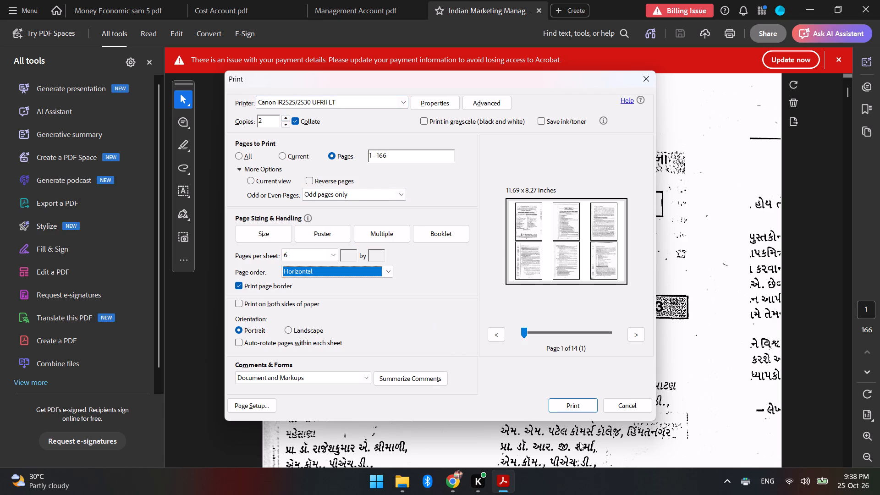
left_click(567, 409)
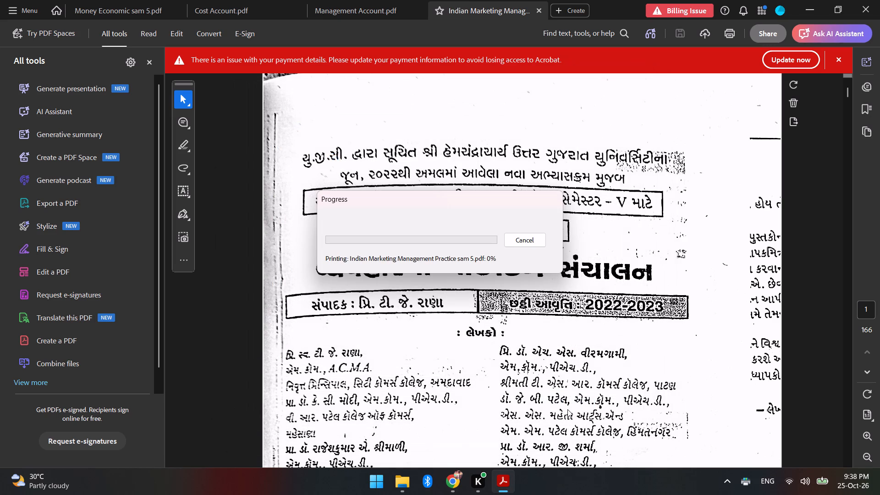
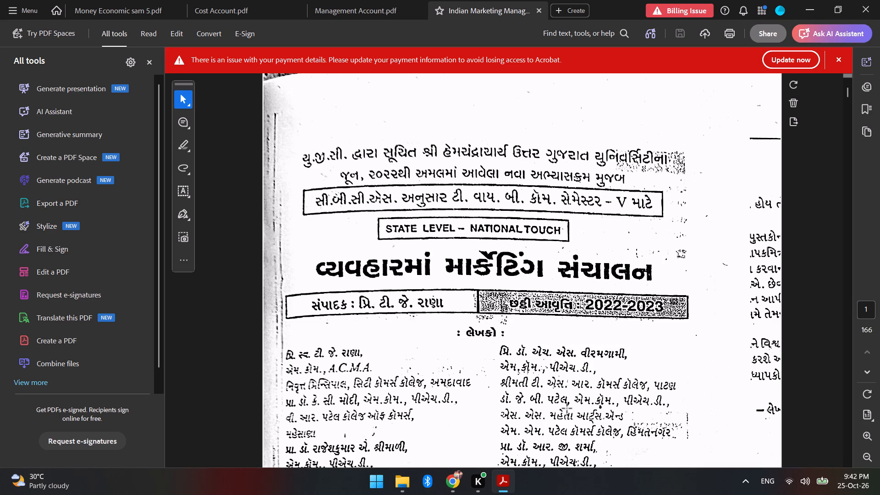
Reopen the print settings, choose the page range 1 - 166, limit it to even pages only and set the page order to Horizontal Reversed.
key("ctrl+p")
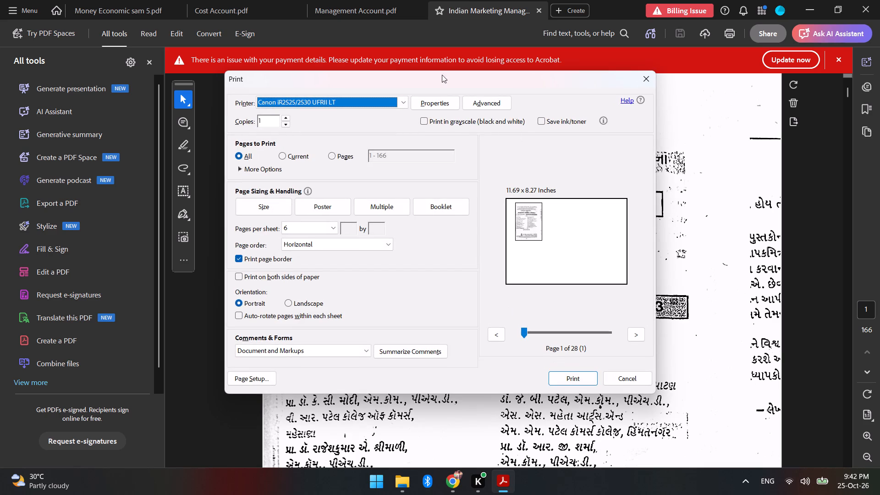
left_click(335, 159)
left_click(249, 173)
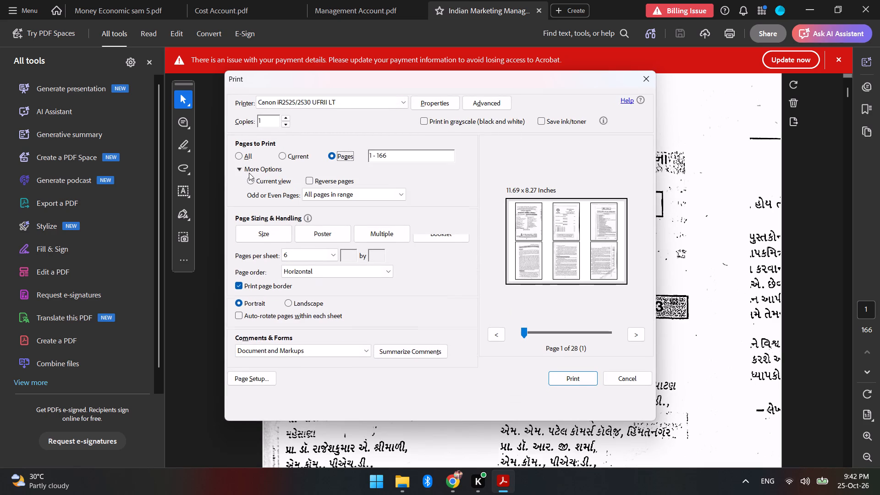
left_click(323, 193)
left_click(340, 223)
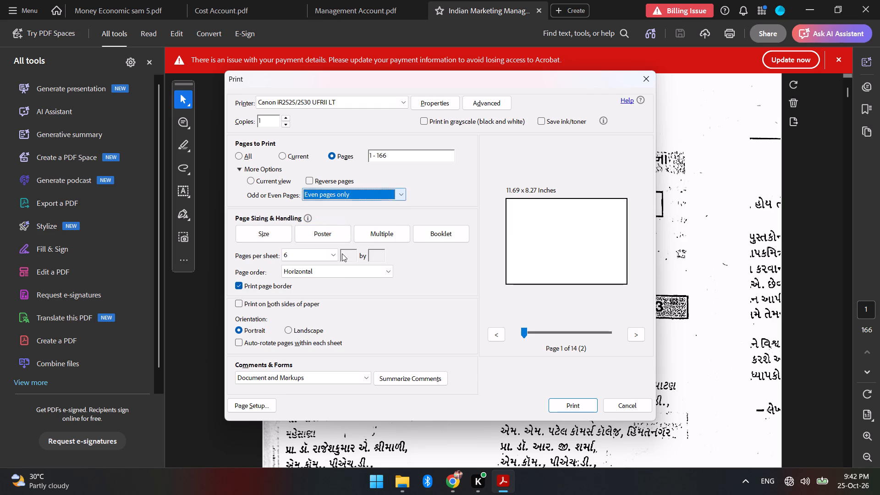
left_click(340, 266)
left_click(351, 291)
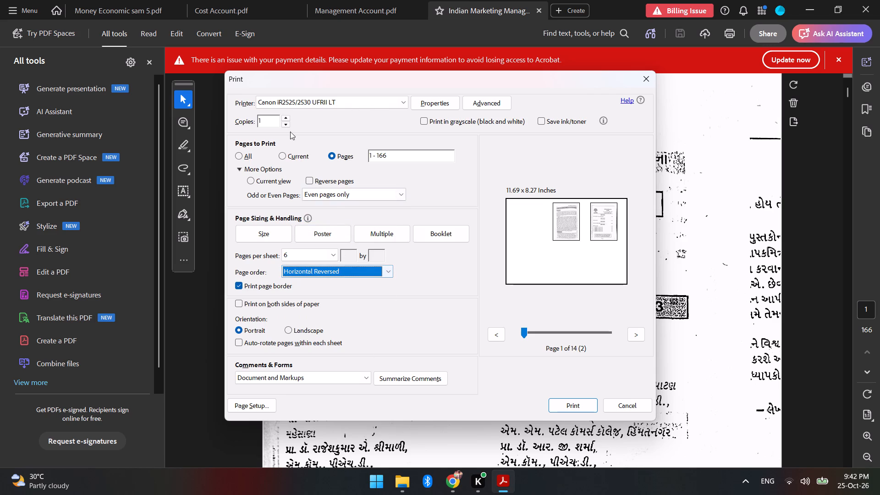
Set the copies to 2 and send the document to the printer.
left_click(284, 117)
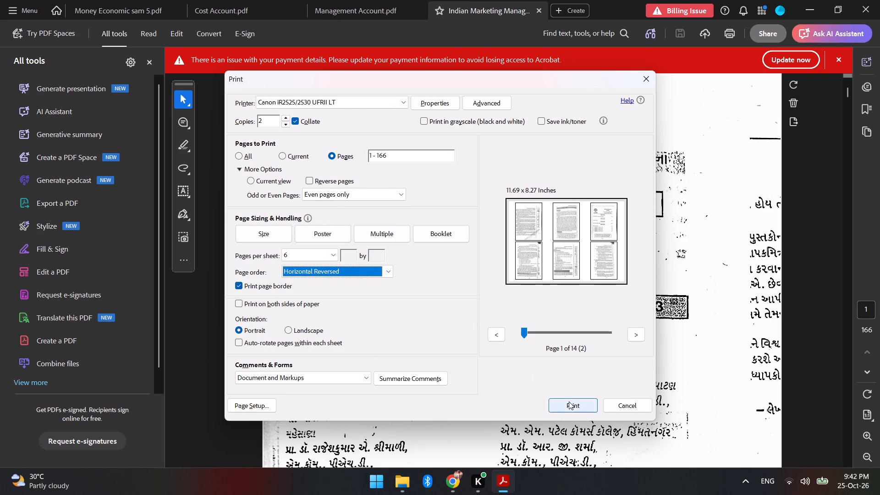
left_click(569, 401)
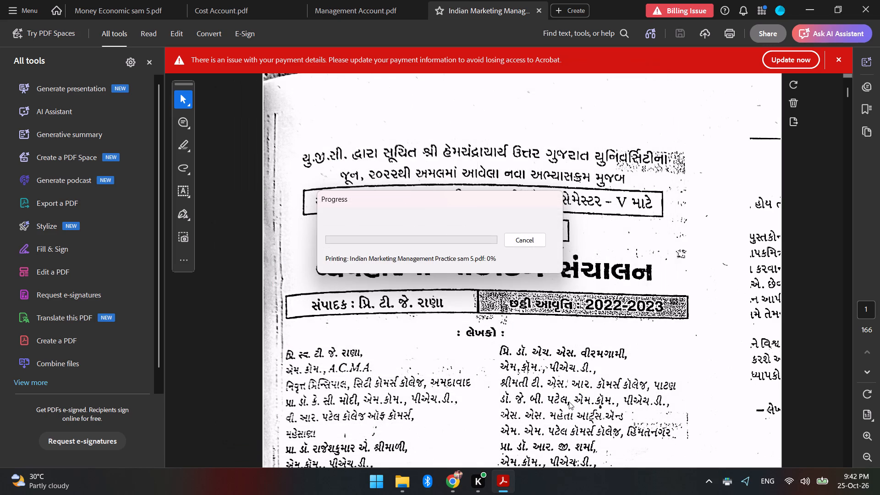
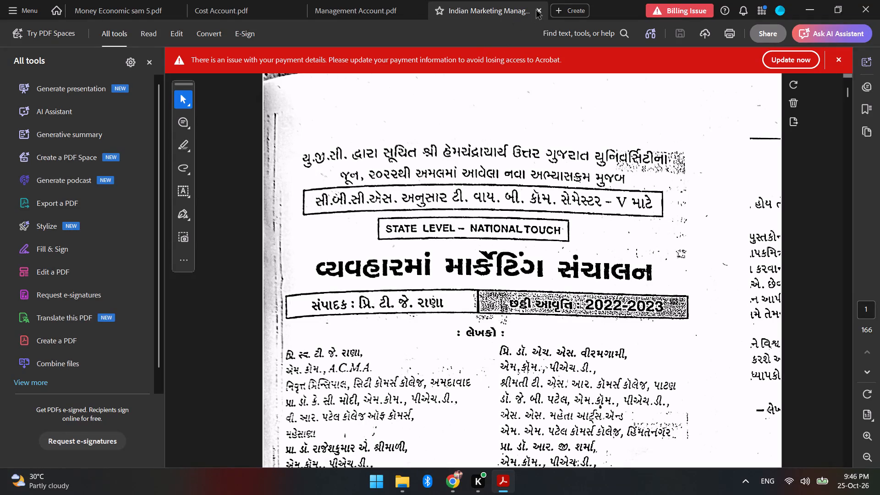
Close the Indian Marketing Management PDF.
left_click(537, 11)
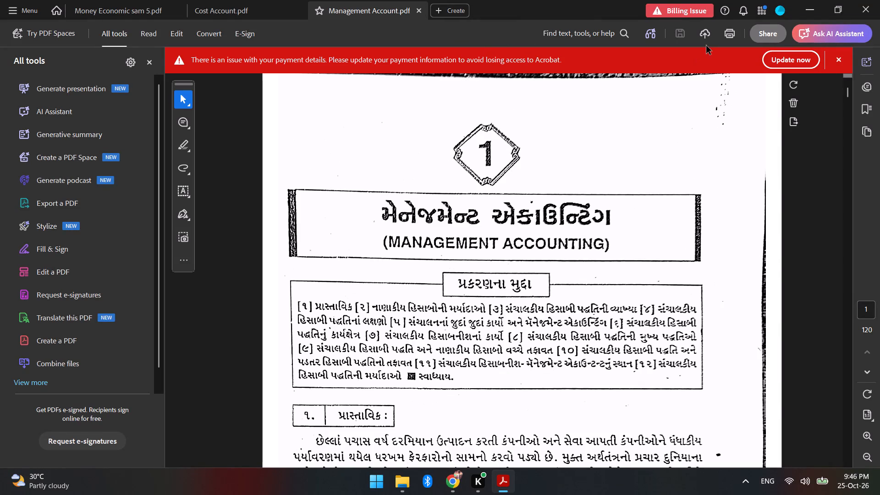
Print the odd pages only of Management Account.pdf, page range 1 - 120, with the page order set to Horizontal.
left_click(725, 32)
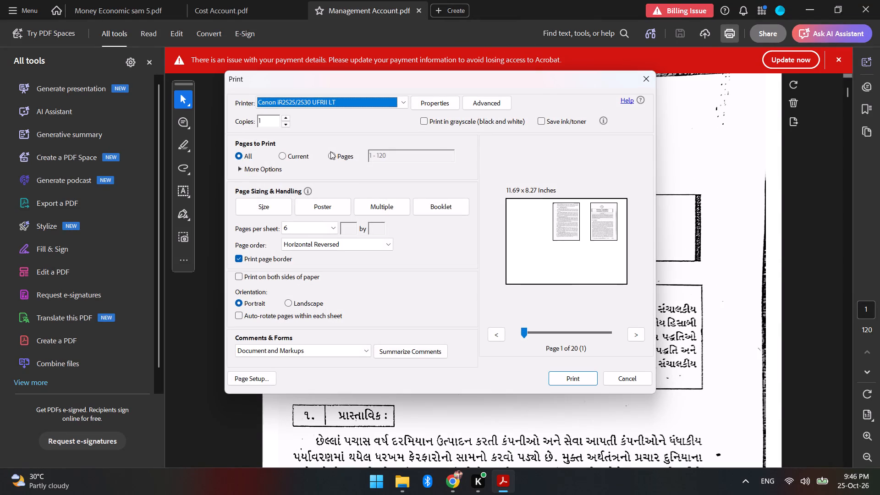
left_click(335, 157)
left_click(282, 168)
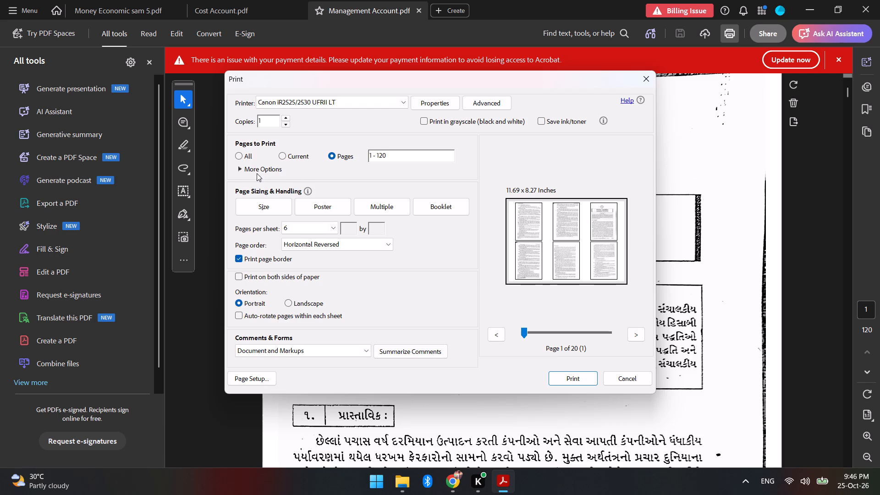
left_click(257, 173)
left_click(273, 170)
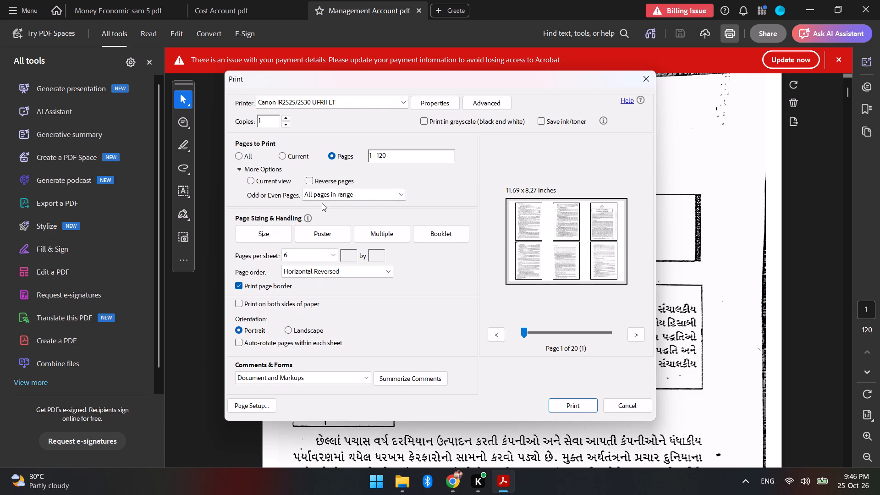
left_click(320, 196)
left_click(335, 214)
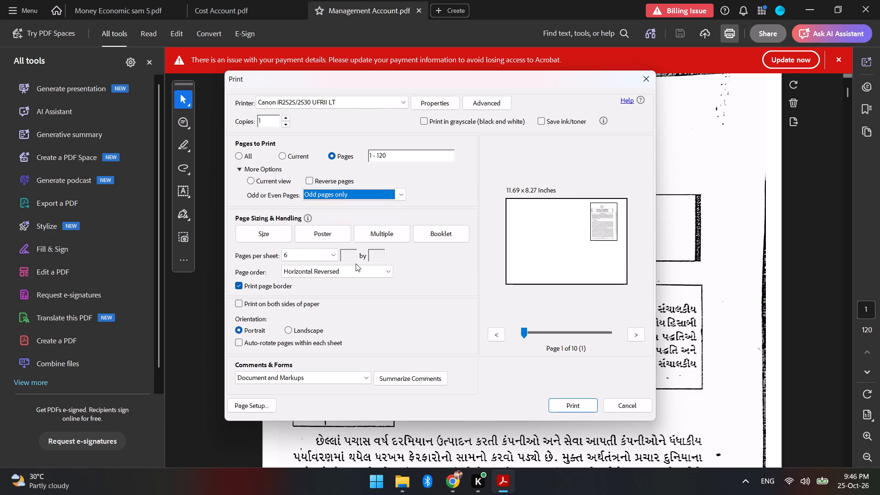
left_click(356, 265)
left_click(345, 281)
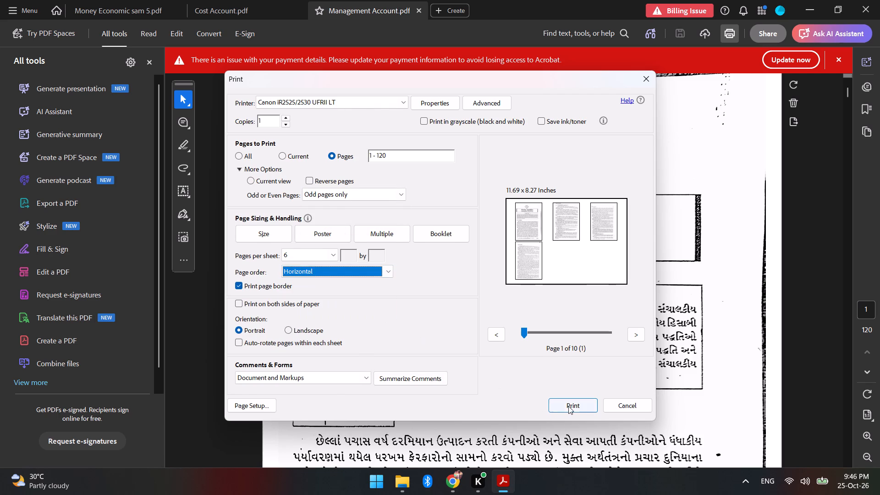
left_click(568, 406)
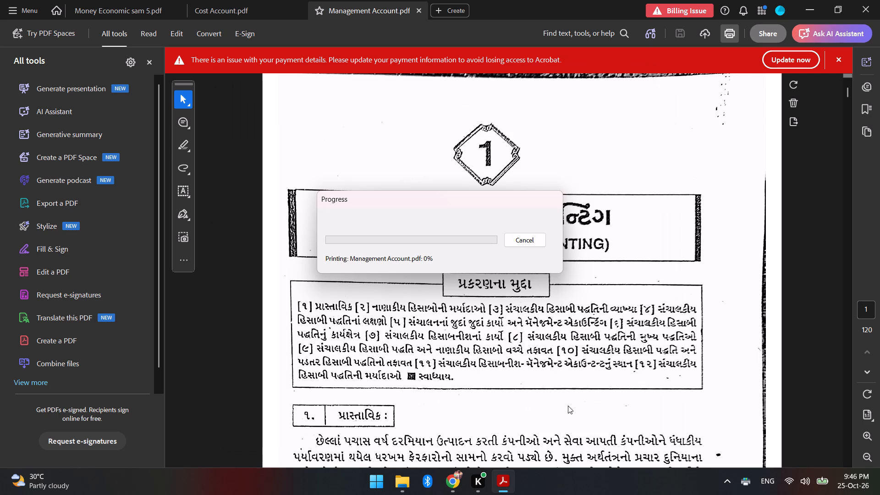
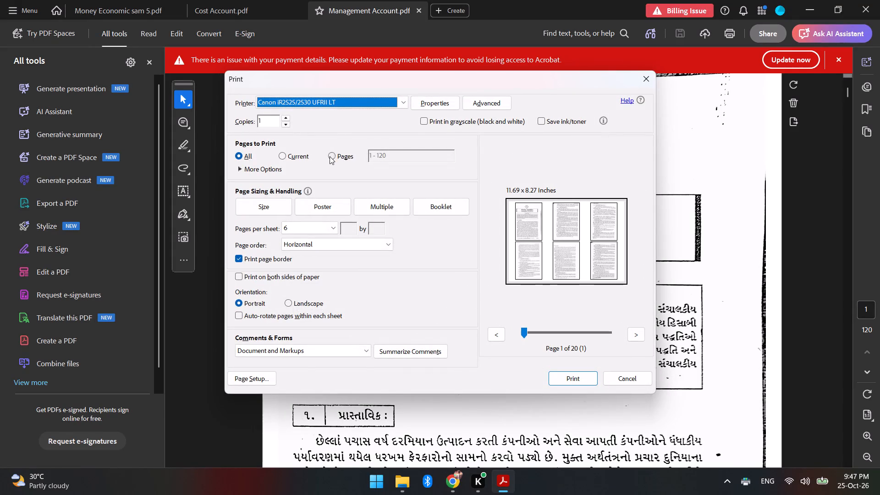
Print the even pages only of Management Account.pdf, page range 1 - 120, with the page order set to Horizontal Reversed.
left_click(330, 156)
left_click(272, 170)
left_click(364, 198)
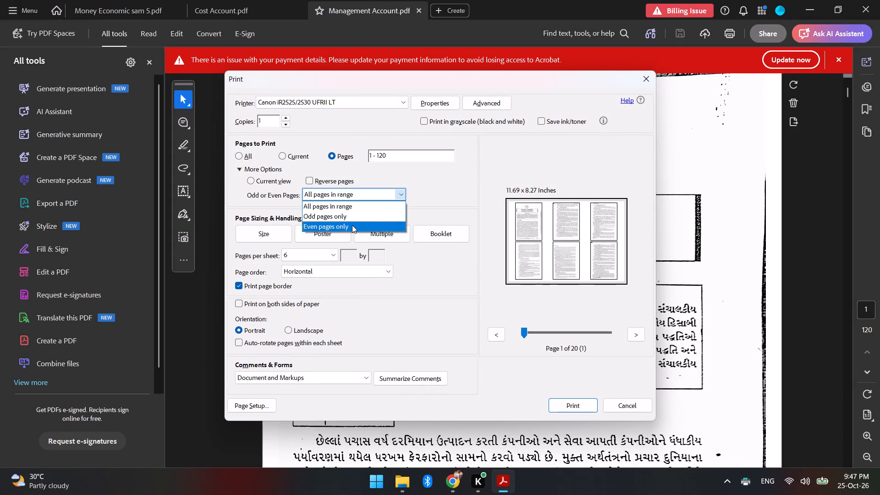
left_click(352, 225)
left_click(351, 269)
left_click(356, 289)
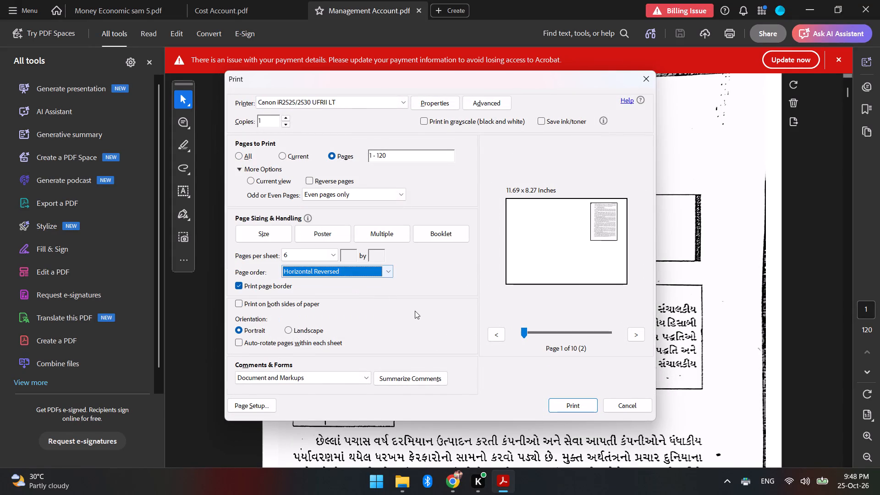
left_click(416, 311)
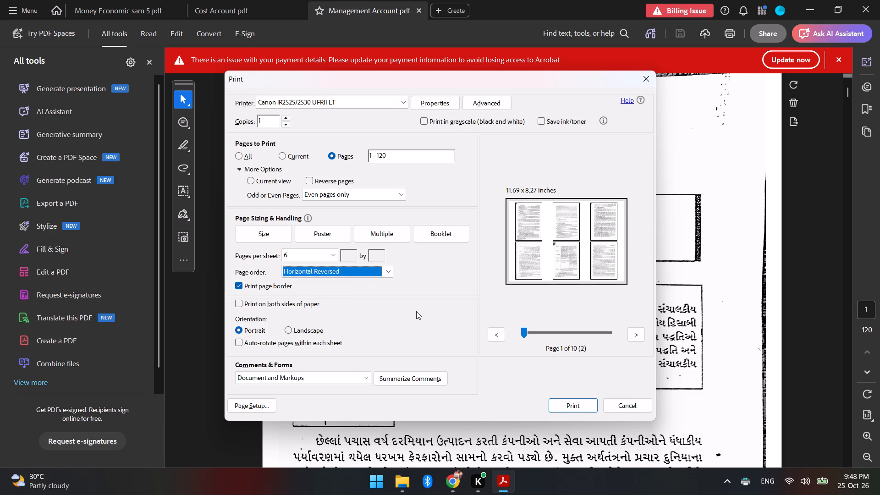
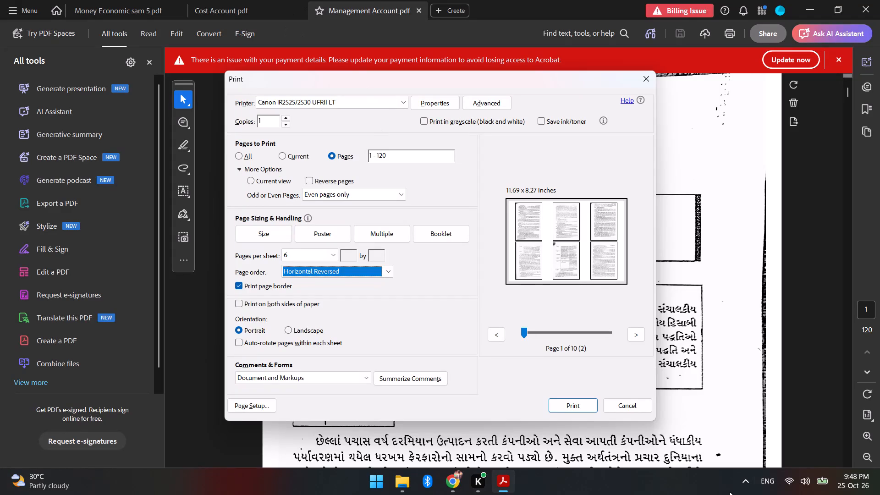
Send the prepared even-page print job for Management Account.pdf and close that document once it has spooled.
left_click(575, 412)
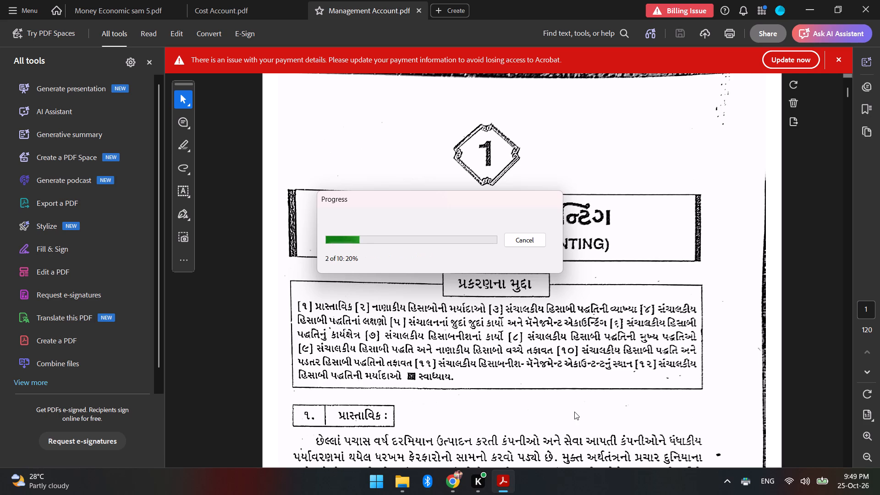
scroll(574, 412, "up", 3)
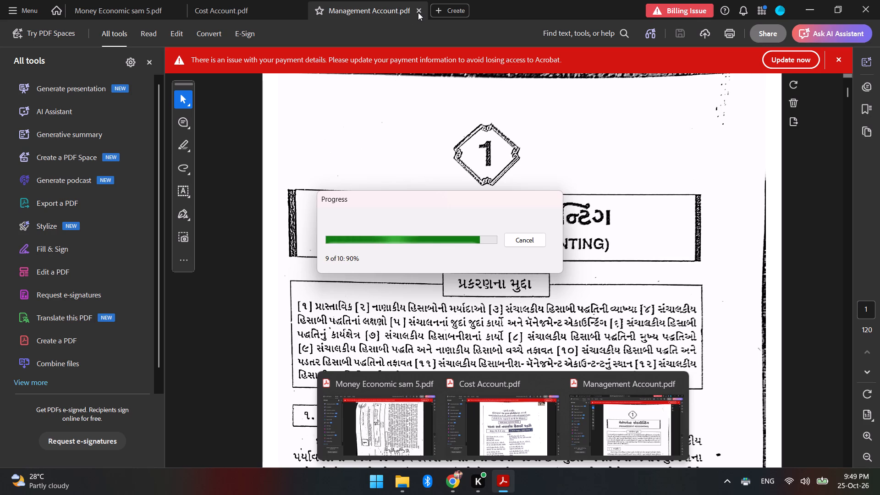
left_click(418, 12)
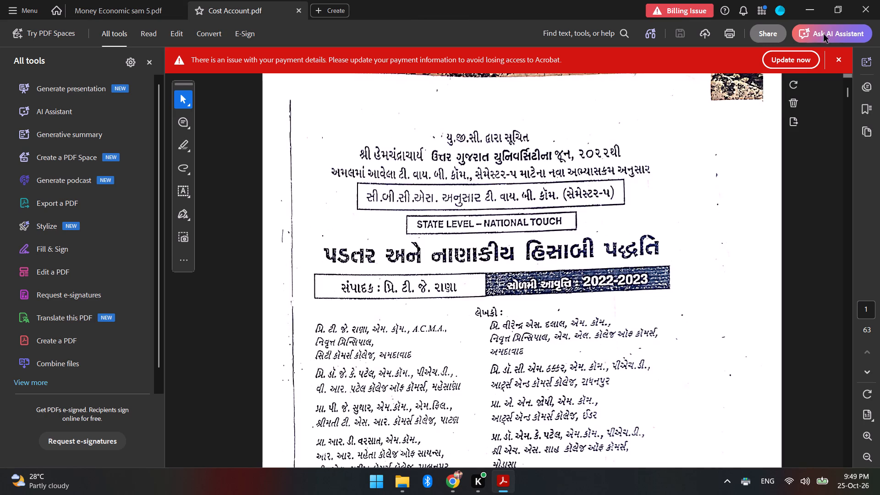
Print 3 copies of the odd pages only of Cost Account.pdf, page range 1 - 63, with the page order set to Horizontal.
left_click(726, 35)
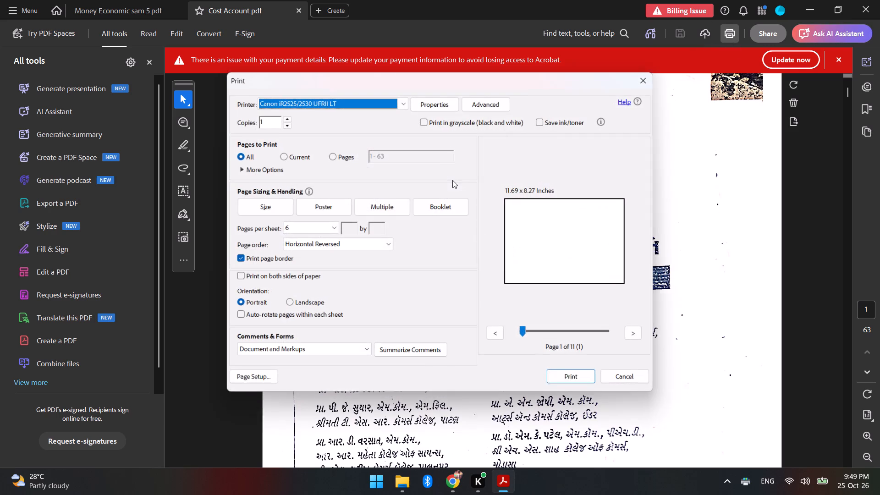
left_click(346, 159)
left_click(269, 170)
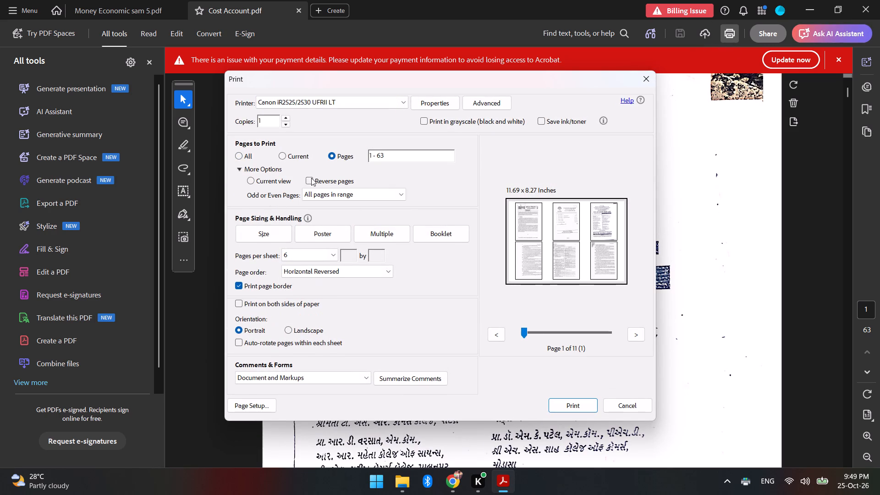
left_click(322, 190)
left_click(329, 214)
left_click(331, 272)
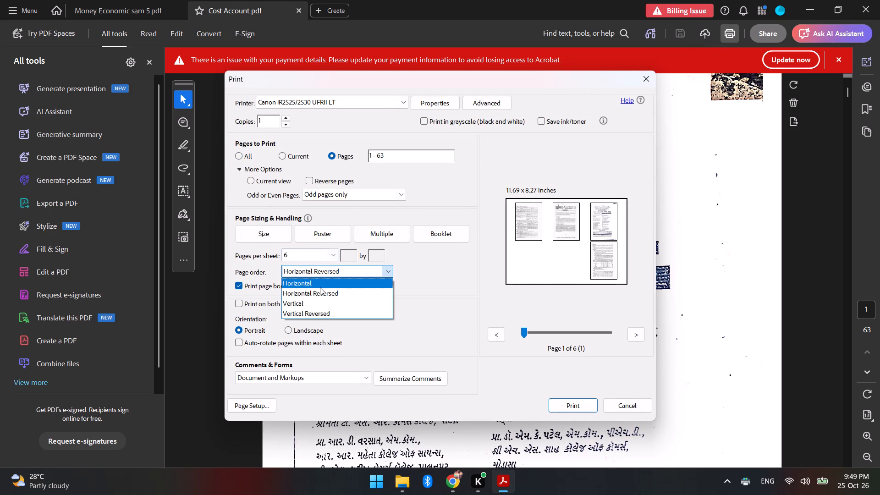
left_click(319, 287)
double_click(286, 120)
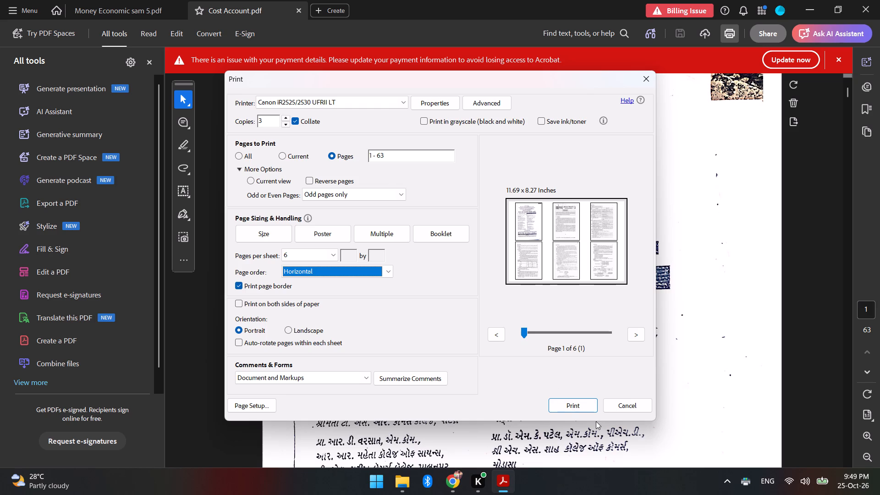
left_click(569, 401)
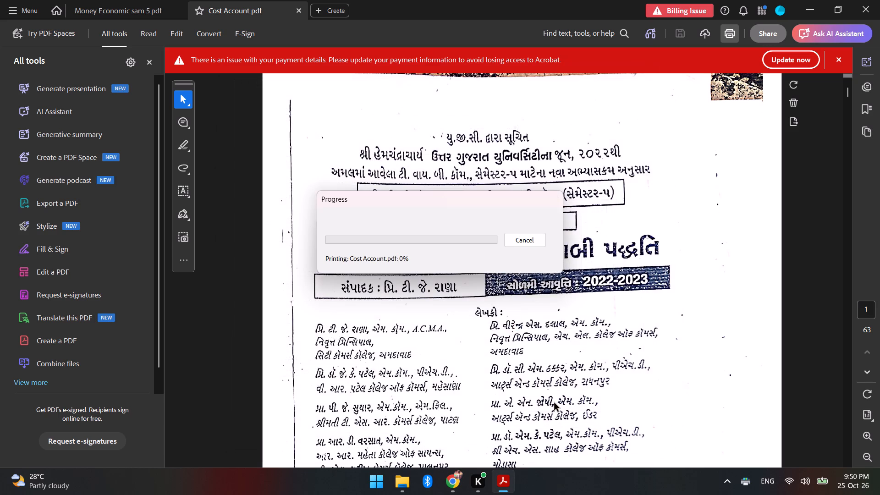
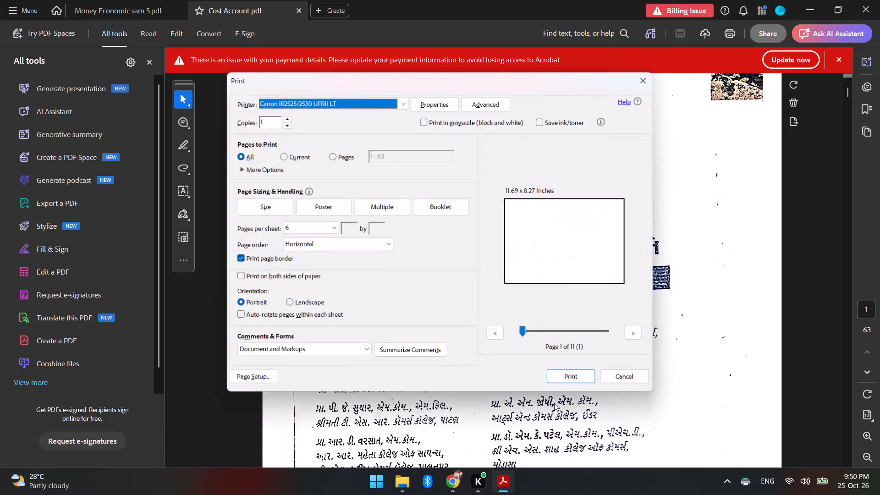
Set up the Cost Account.pdf print job for 3 copies of even pages only, range 1 - 63, with page order Horizontal Reversed.
left_click(329, 154)
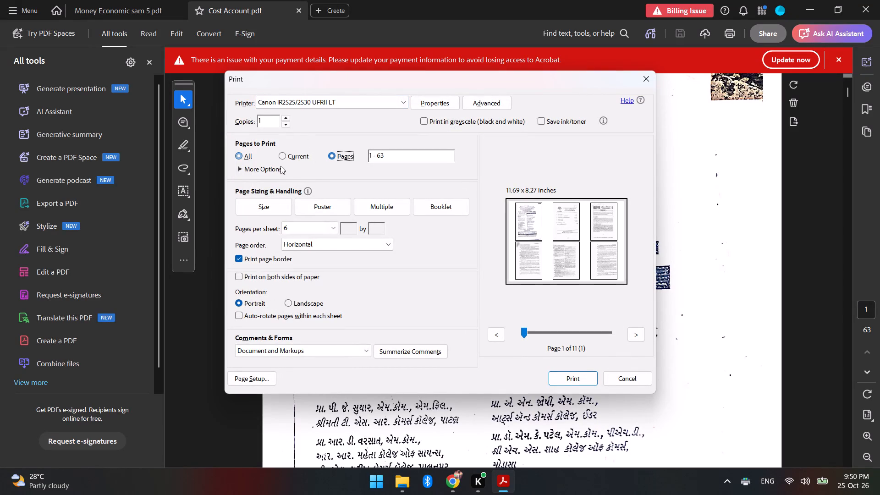
left_click(269, 169)
left_click(327, 195)
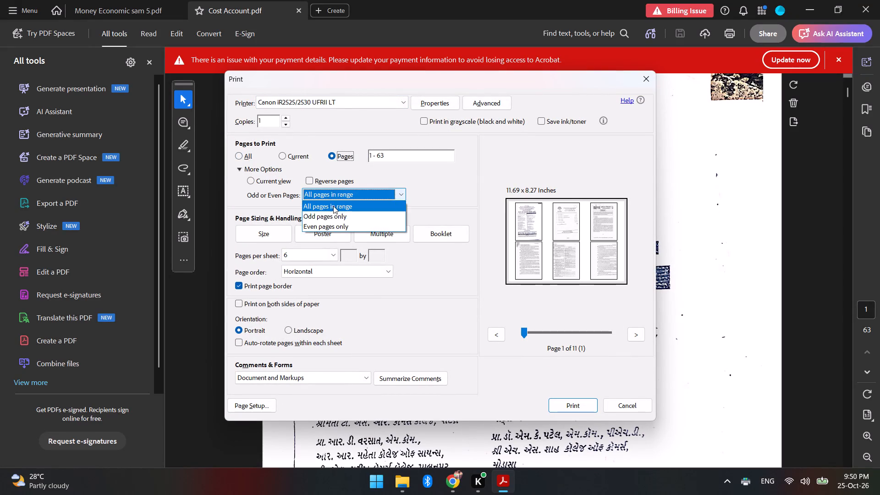
left_click(338, 214)
left_click(341, 196)
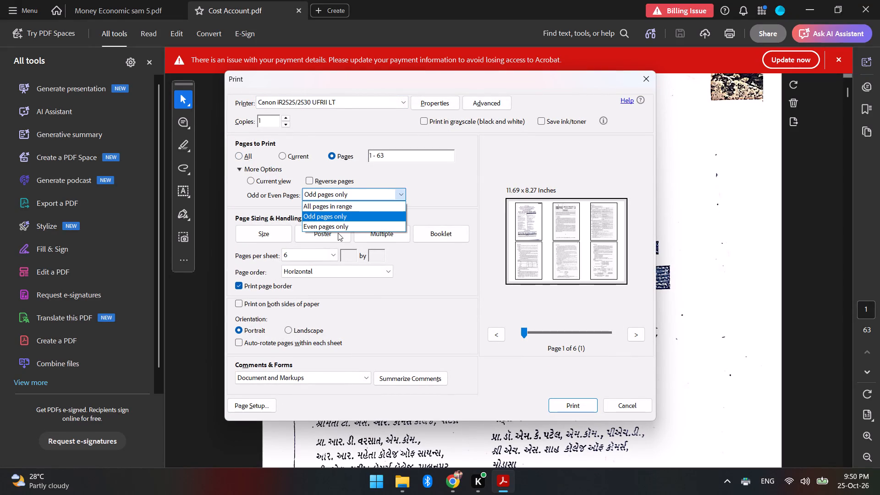
left_click(337, 228)
double_click(283, 119)
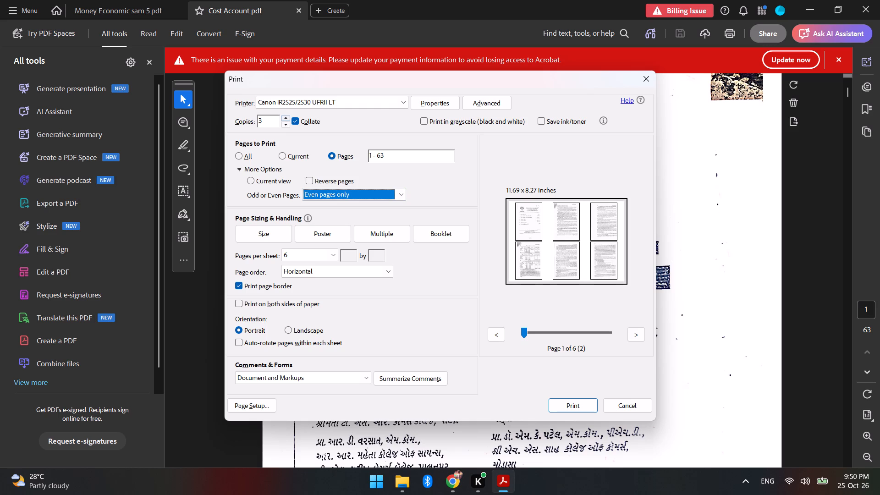
left_click(365, 274)
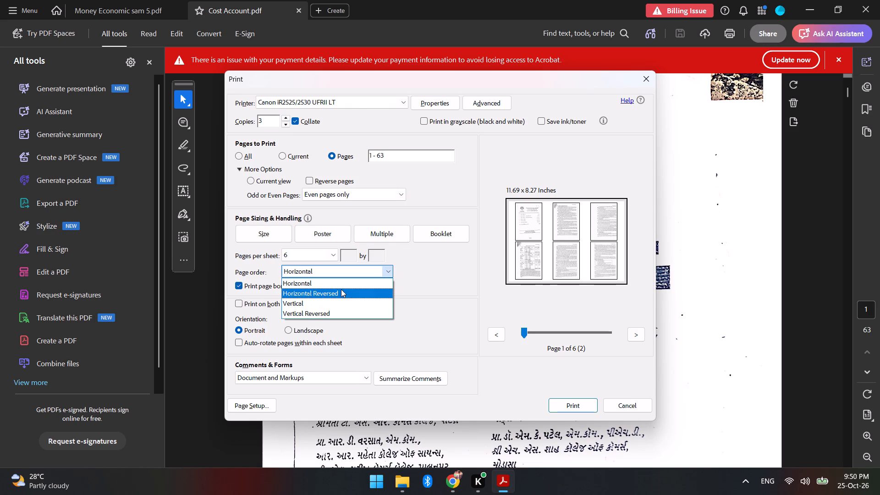
left_click(328, 297)
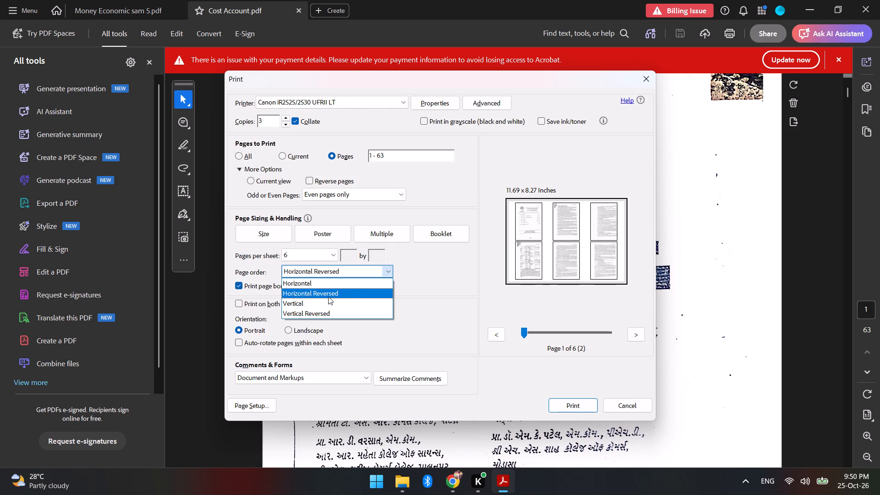
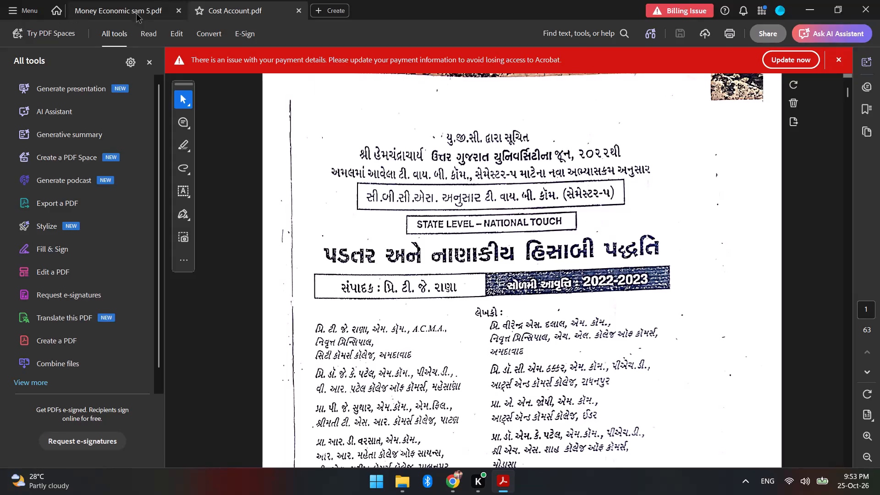
Print 3 copies of Money Economic sam 5.pdf with odd pages only, range 1 - 42, and page order Horizontal.
left_click(130, 3)
left_click(730, 33)
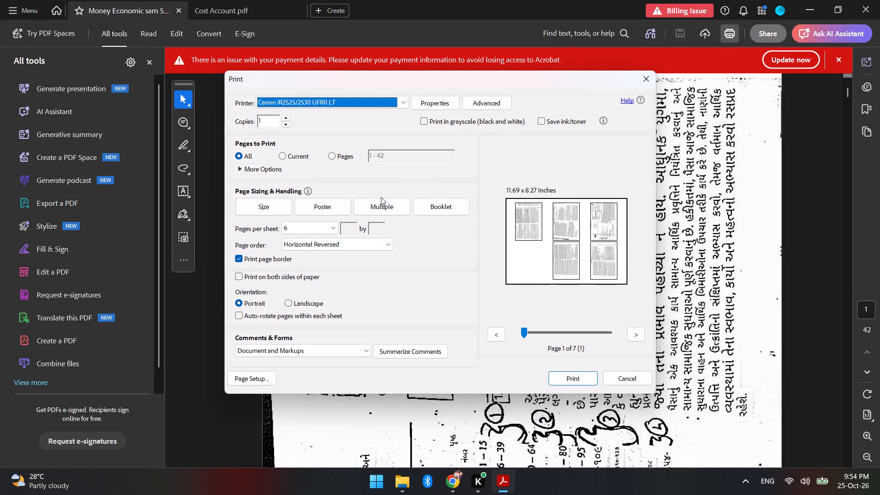
left_click(313, 244)
left_click(306, 259)
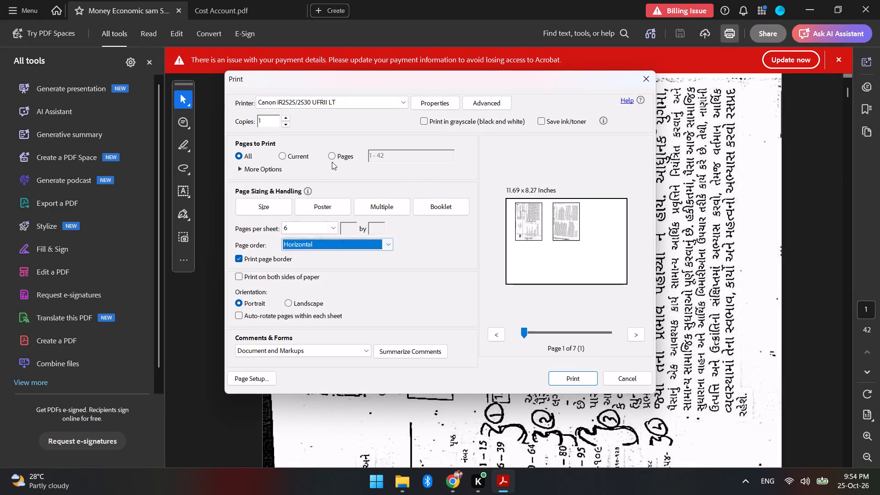
left_click(333, 155)
left_click(269, 169)
left_click(314, 196)
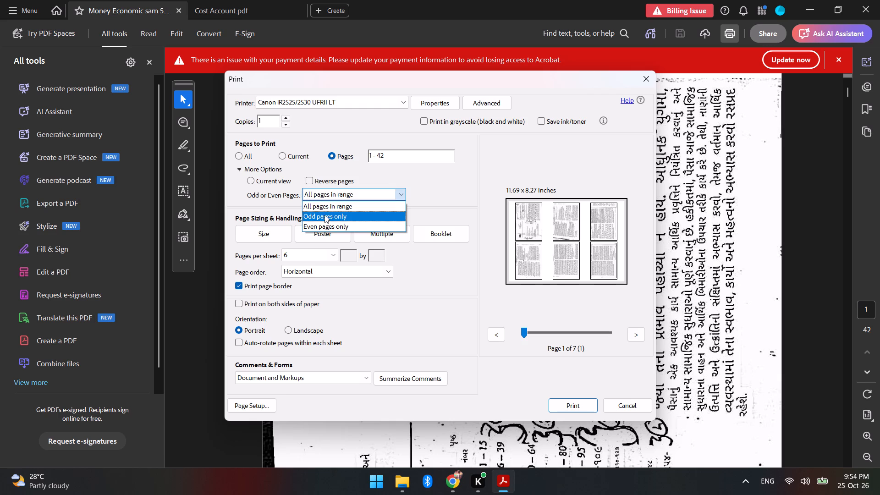
left_click(324, 215)
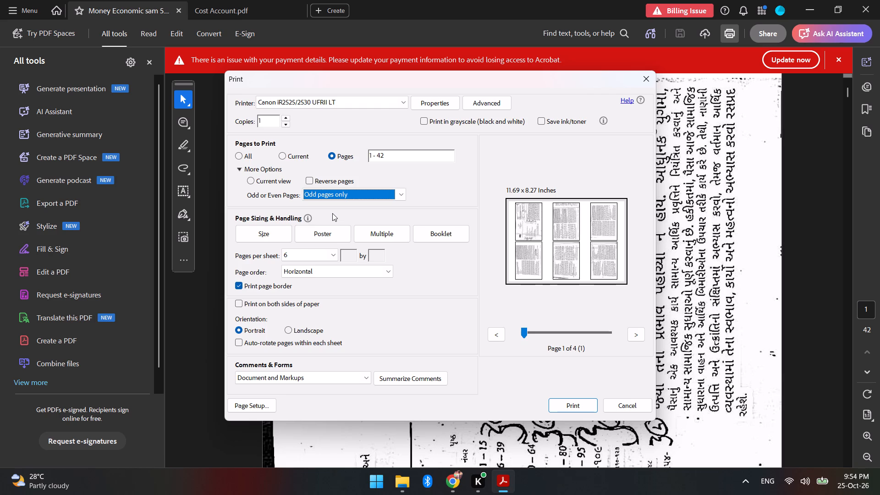
double_click(284, 119)
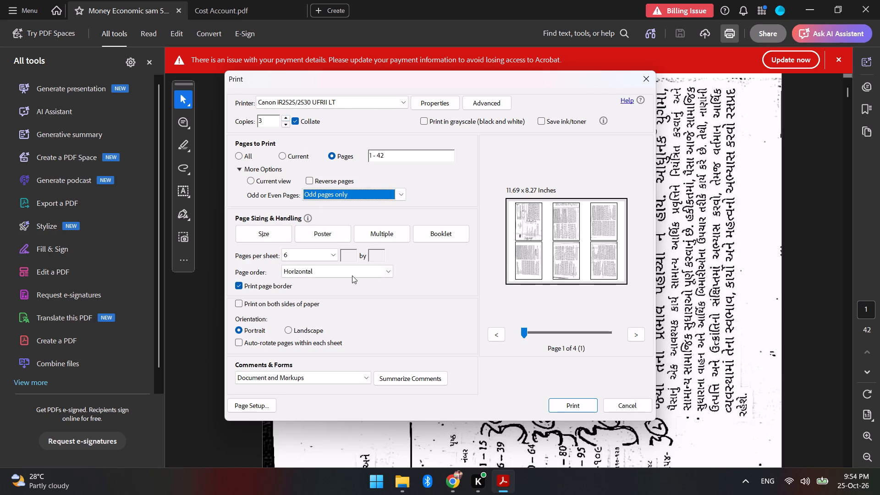
left_click(352, 275)
left_click(336, 287)
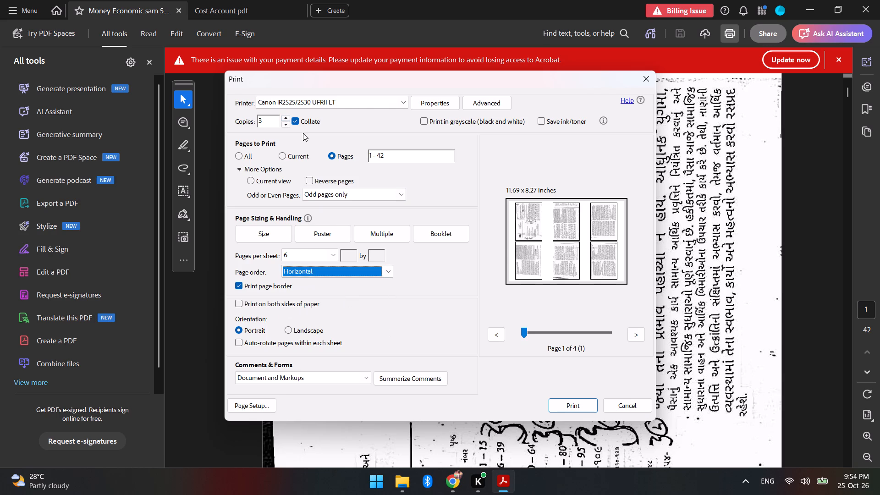
left_click(558, 403)
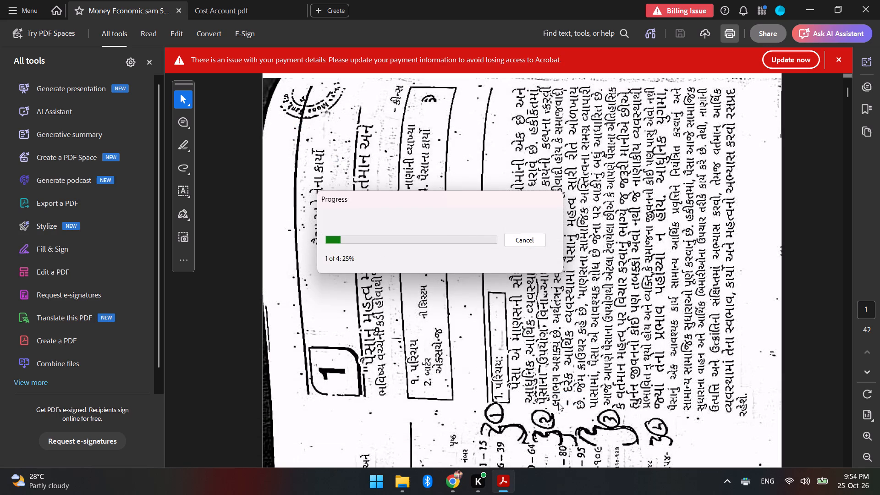
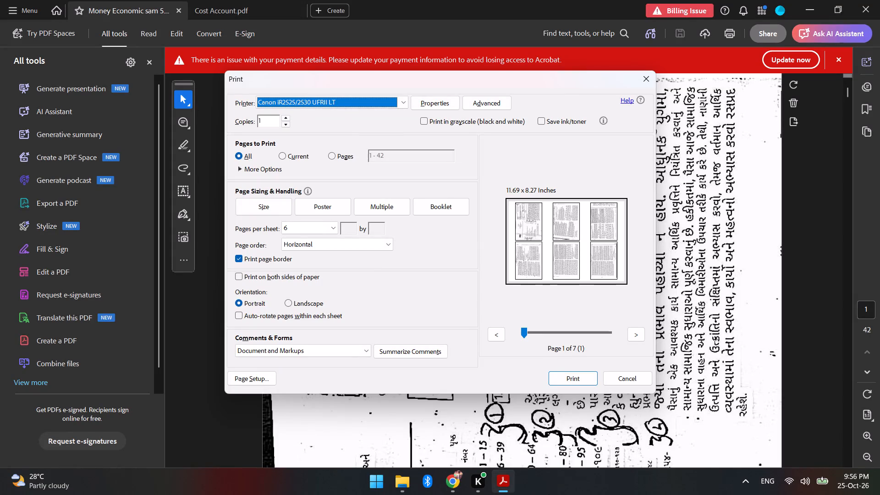
Print 3 copies of Money Economic sam 5.pdf with even pages only, range 1 - 42, and page order Horizontal Reversed.
double_click(288, 118)
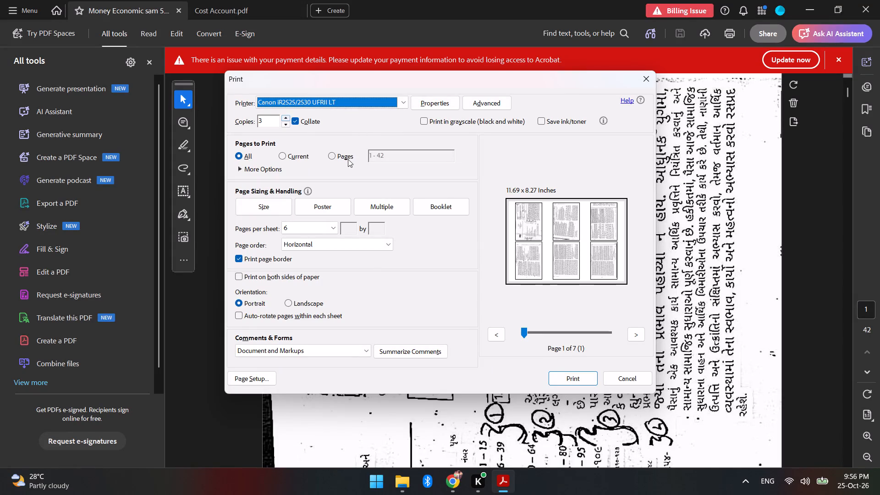
left_click(345, 155)
left_click(257, 172)
left_click(355, 192)
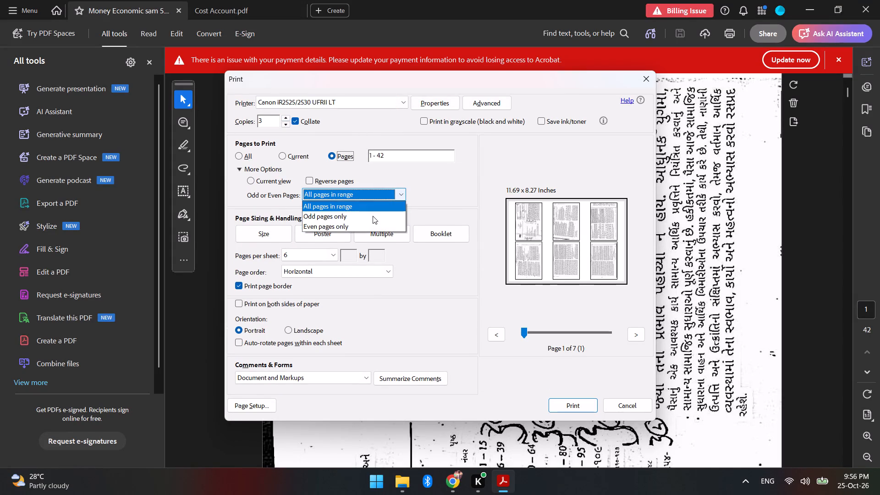
left_click(372, 223)
left_click(345, 276)
left_click(345, 293)
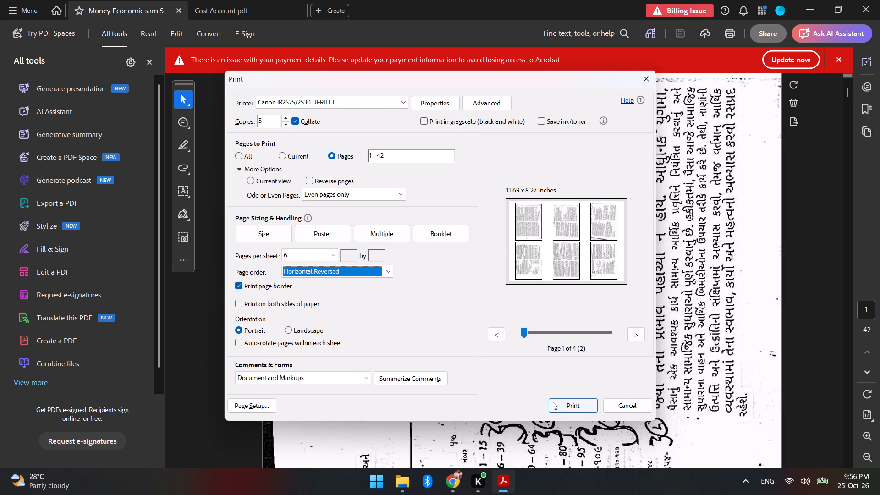
left_click(569, 406)
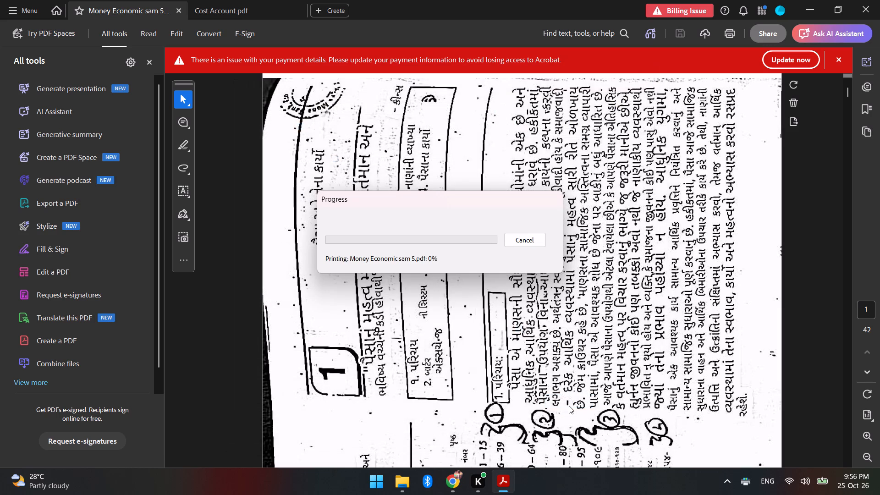
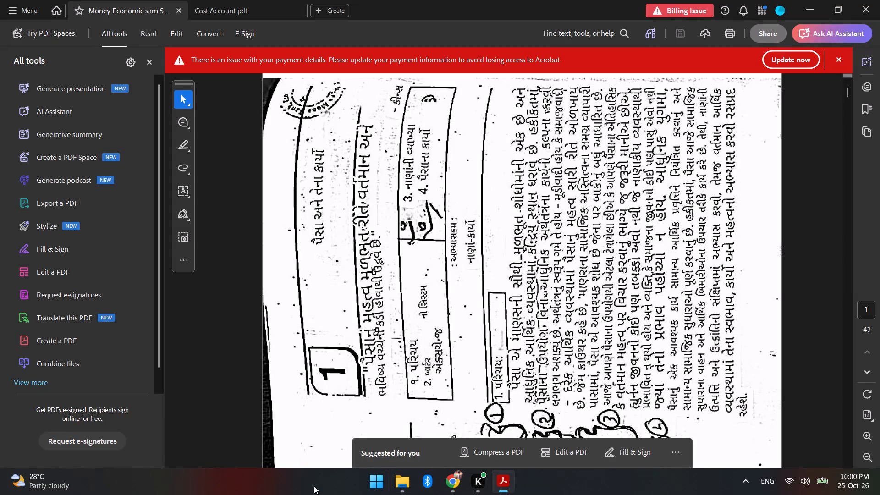
Switch to the Downloads folder in File Explorer and open the Cost Account PDF with Adobe Acrobat.
left_click(394, 486)
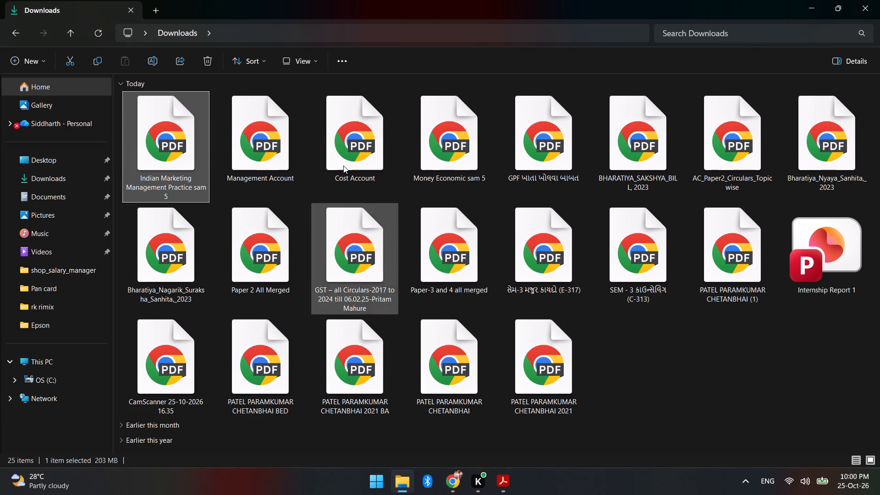
right_click(343, 165)
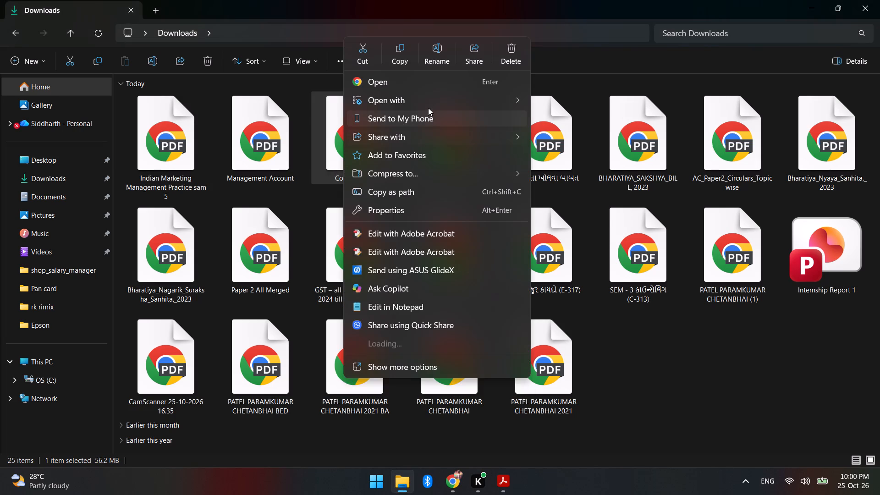
left_click(544, 97)
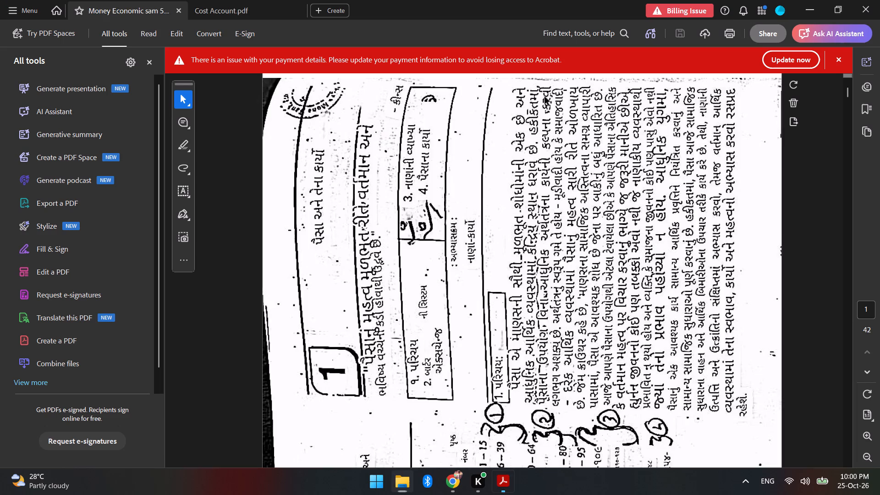
Close the Acrobat window that holds the Money Economic sam 5 and Cost Account PDFs.
left_click(879, 0)
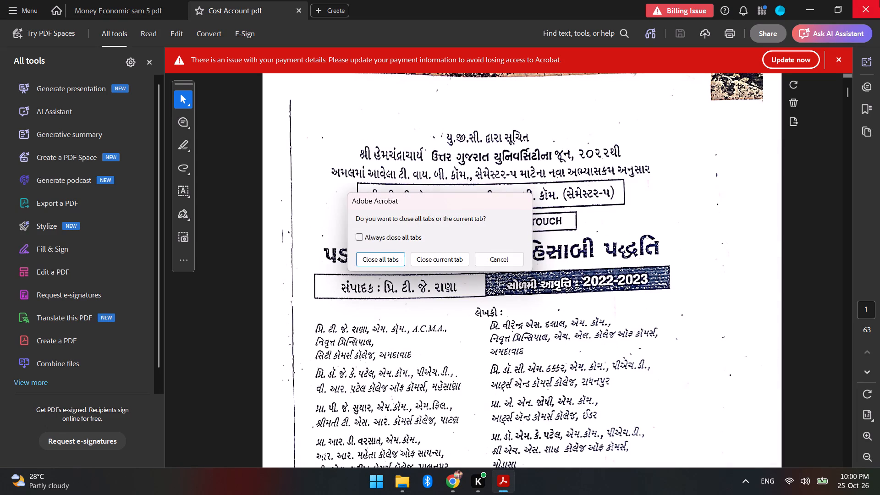
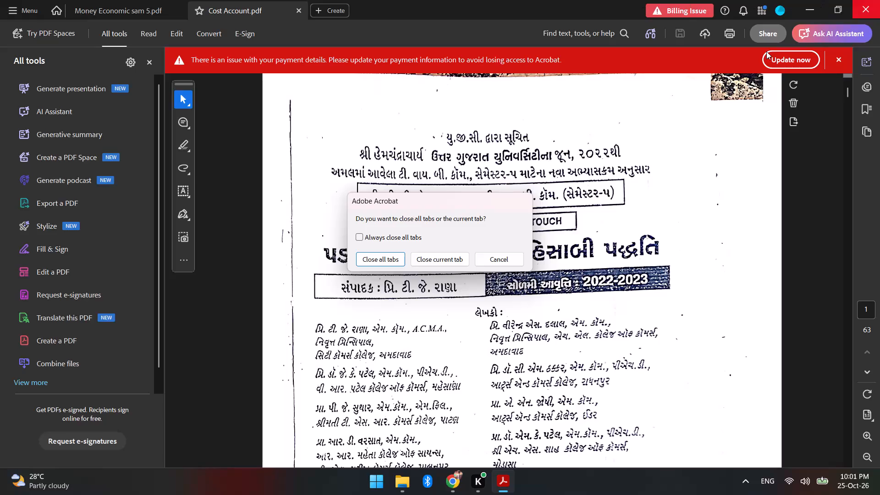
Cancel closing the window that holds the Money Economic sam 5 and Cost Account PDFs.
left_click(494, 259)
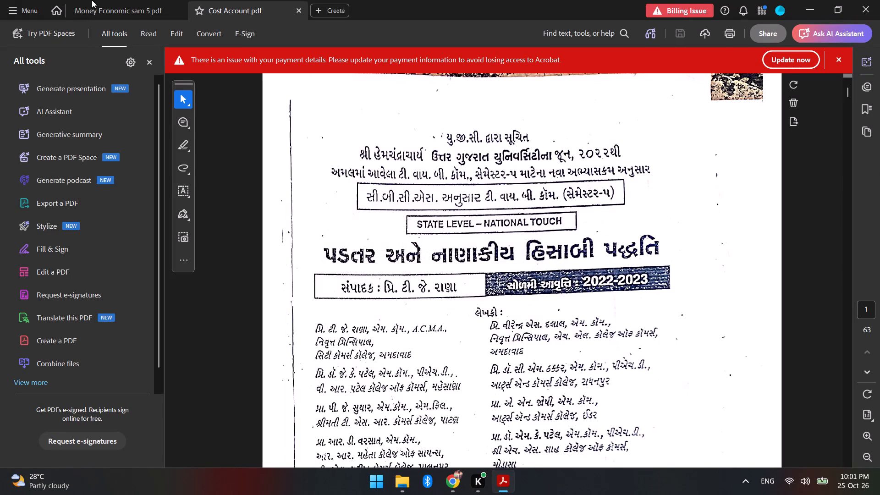
Switch to the Money Economic sam 5 PDF and examine the orientation and layout of its opening pages.
left_click(113, 16)
scroll(371, 347, "down", 4)
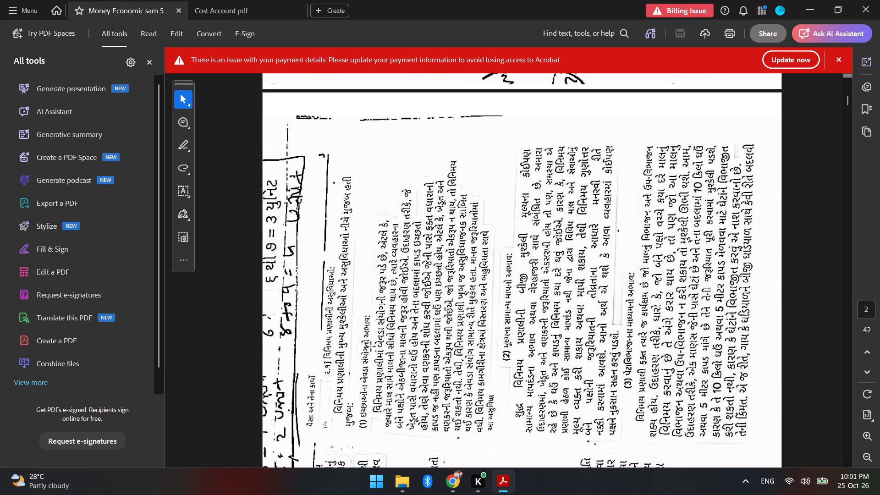
scroll(371, 347, "down", 1)
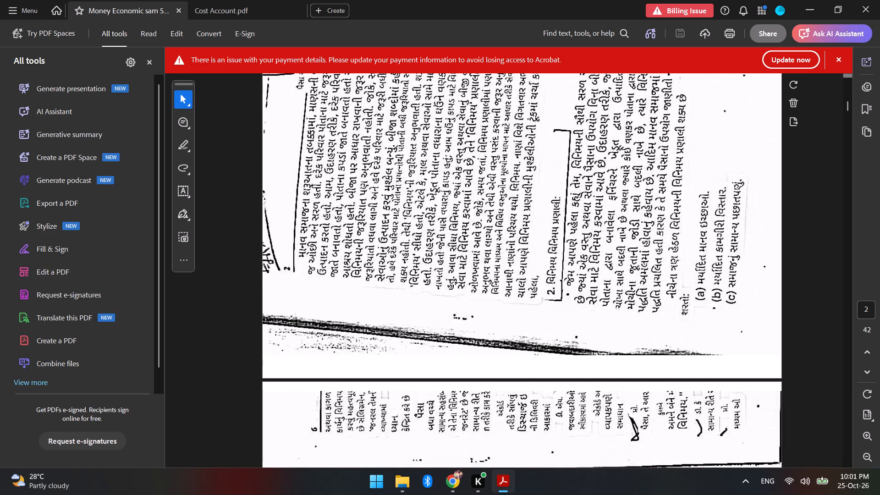
scroll(401, 333, "up", 1)
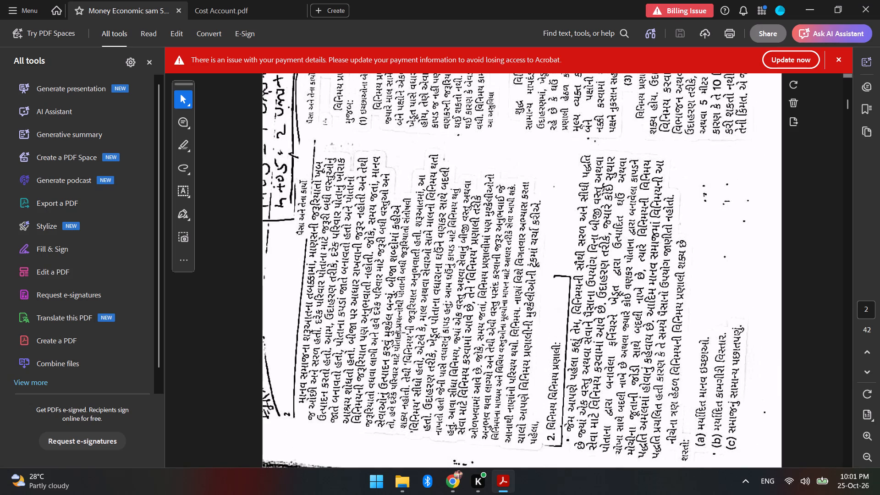